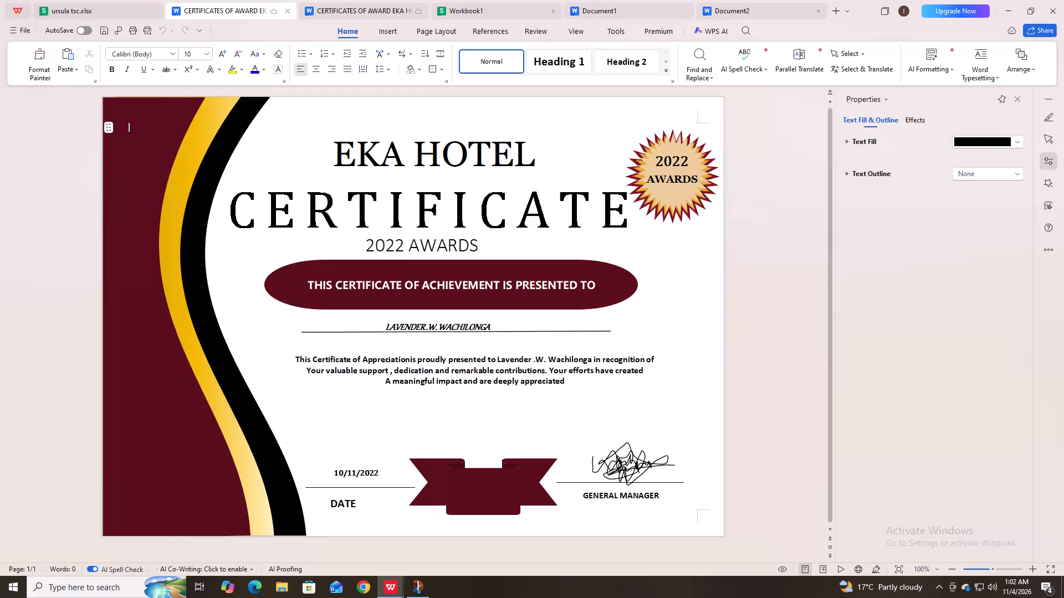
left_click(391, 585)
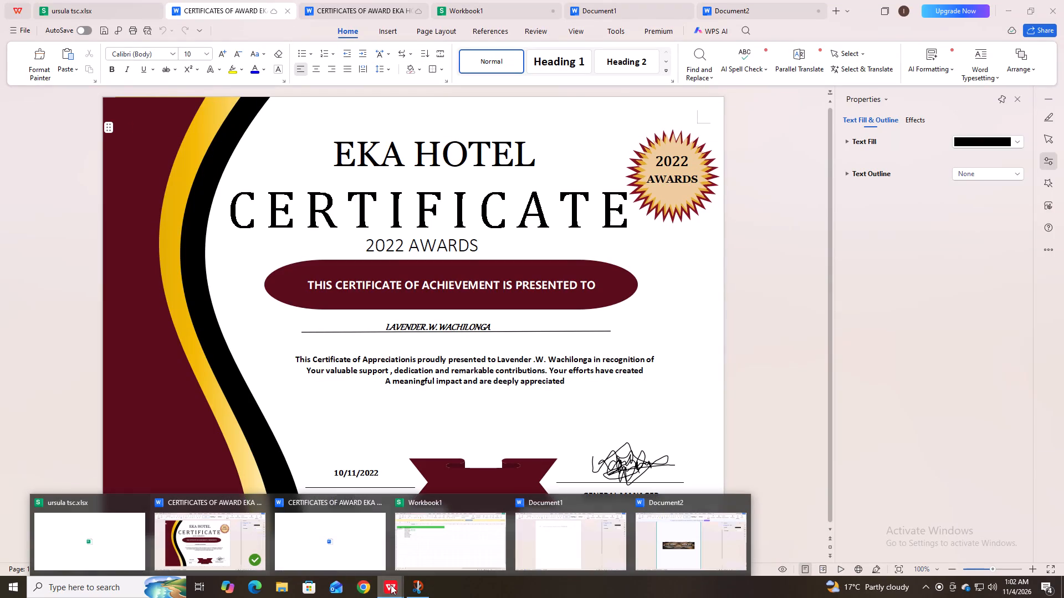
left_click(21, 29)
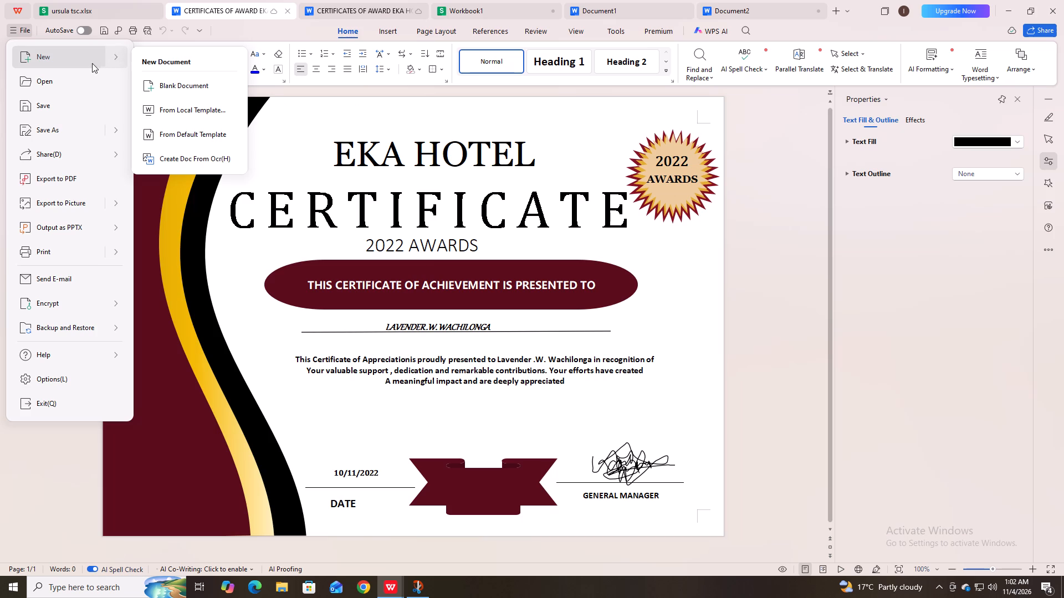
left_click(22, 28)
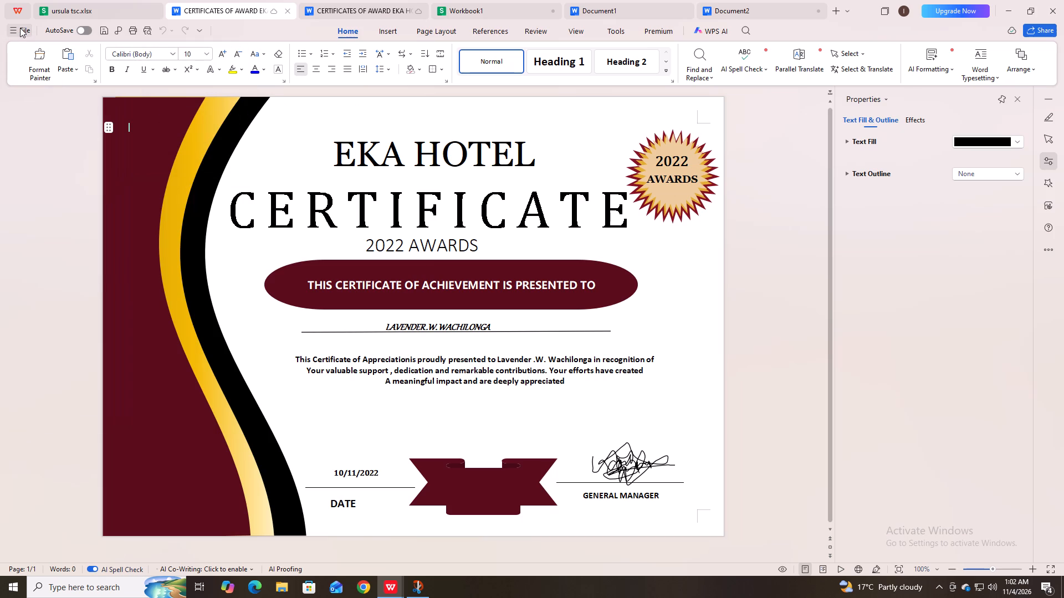
Close the Workbook1 spreadsheet without saving its changes.
left_click(470, 7)
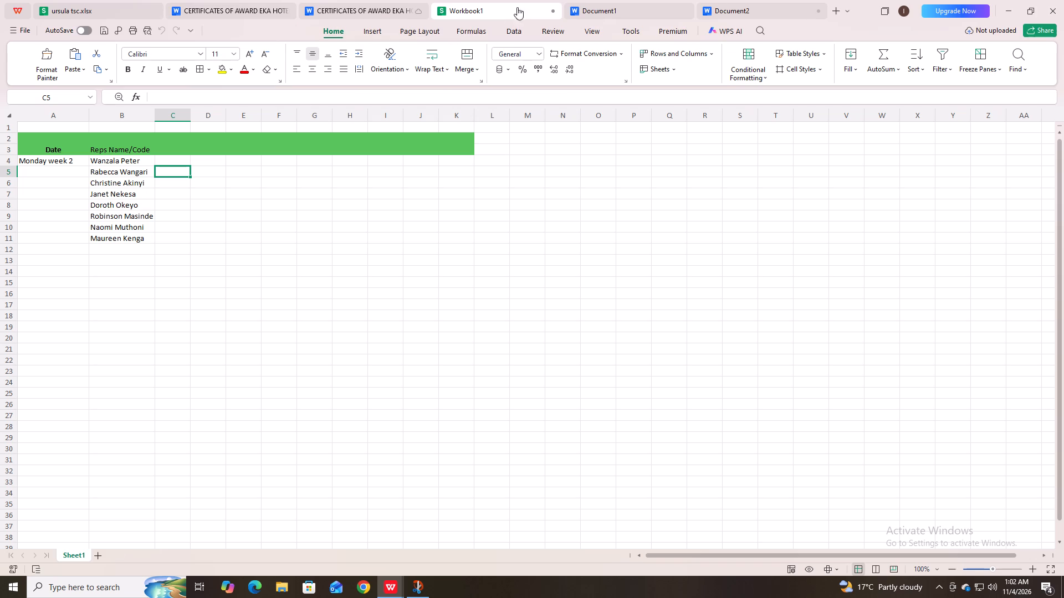
left_click(555, 11)
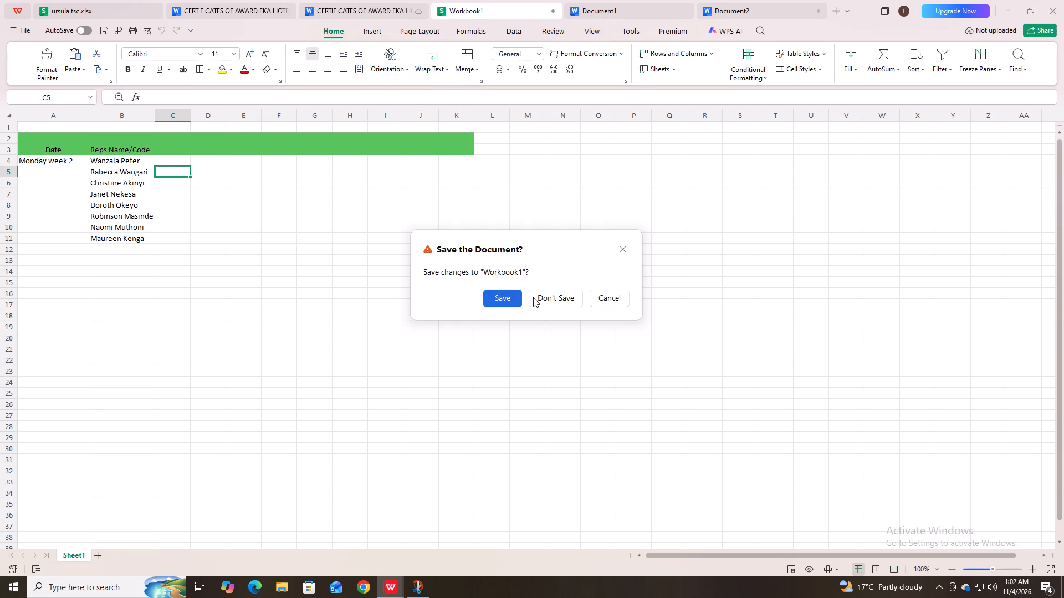
left_click(538, 298)
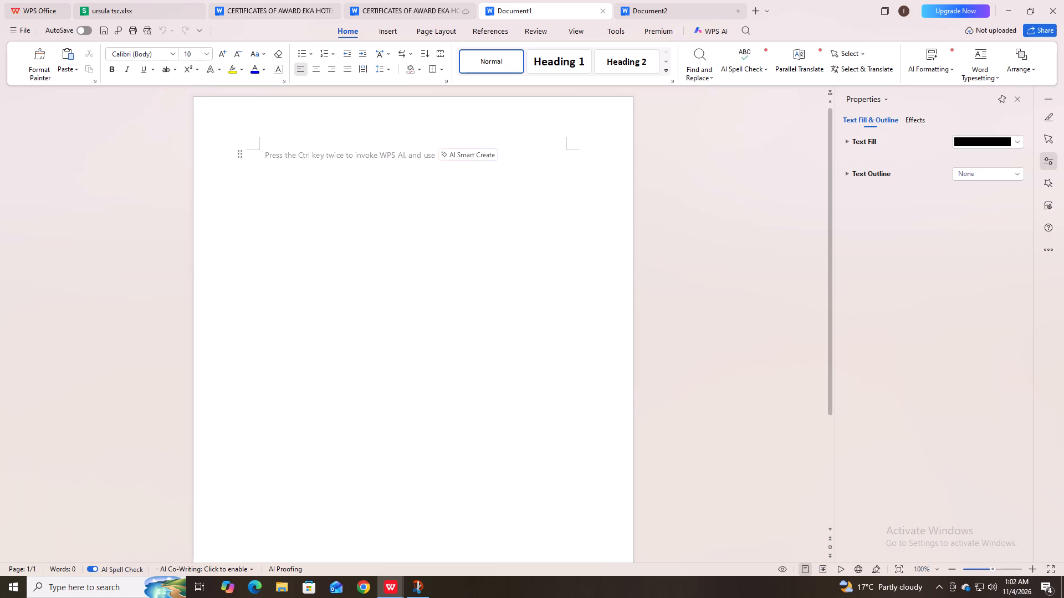
Close the blank Document1, and close Document2 with the tiger picture without saving its changes.
left_click(604, 7)
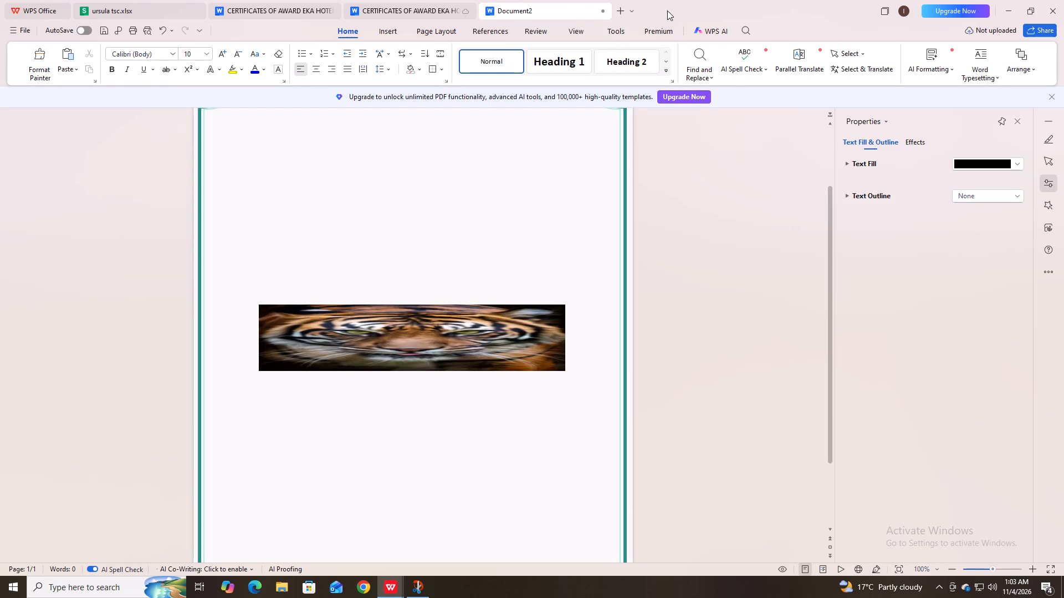
left_click(603, 9)
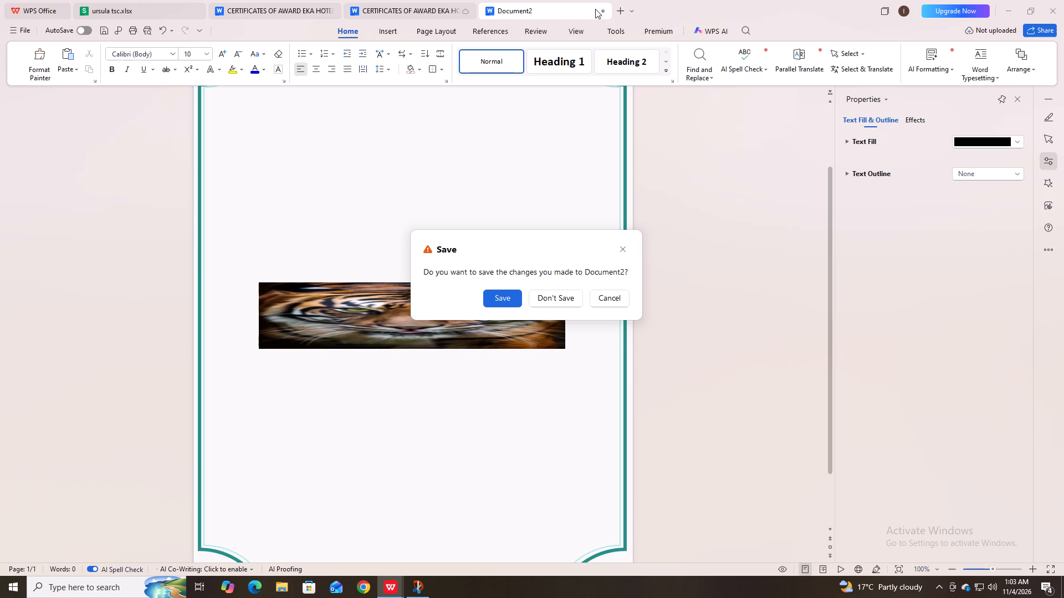
left_click(562, 302)
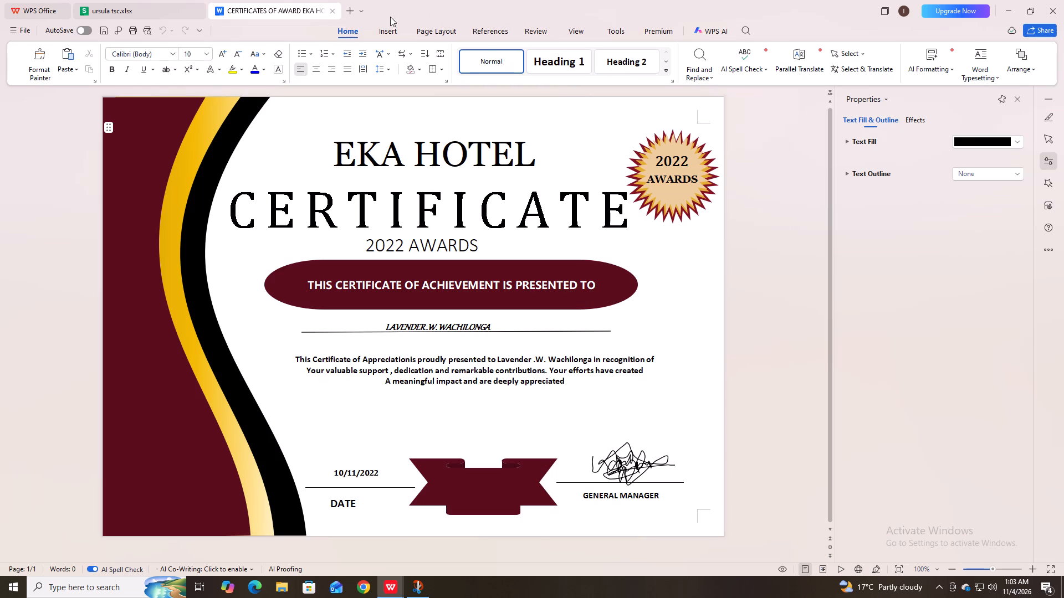
Close the EKA Hotel award certificate document.
left_click(334, 11)
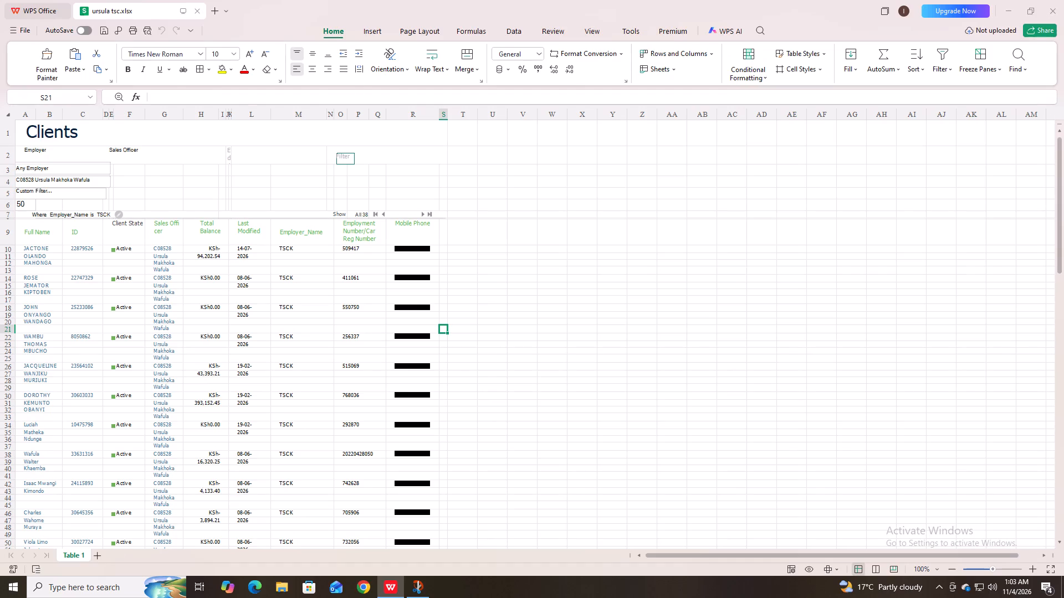
Look through the client records in the Clients sheet, including the client state, balance and employment number columns.
scroll(308, 446, "down", 4)
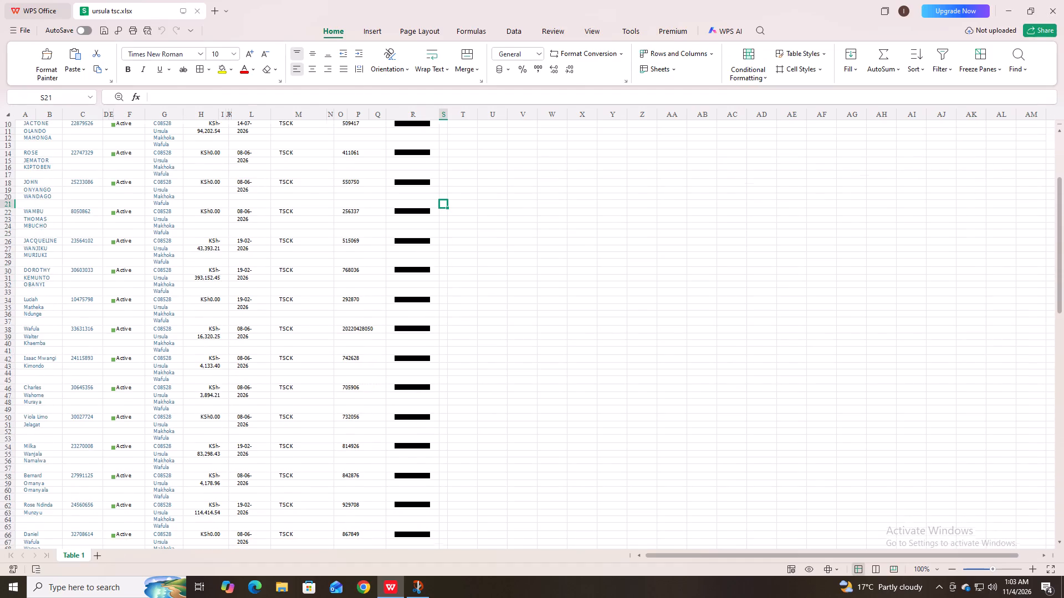
scroll(309, 437, "down", 12)
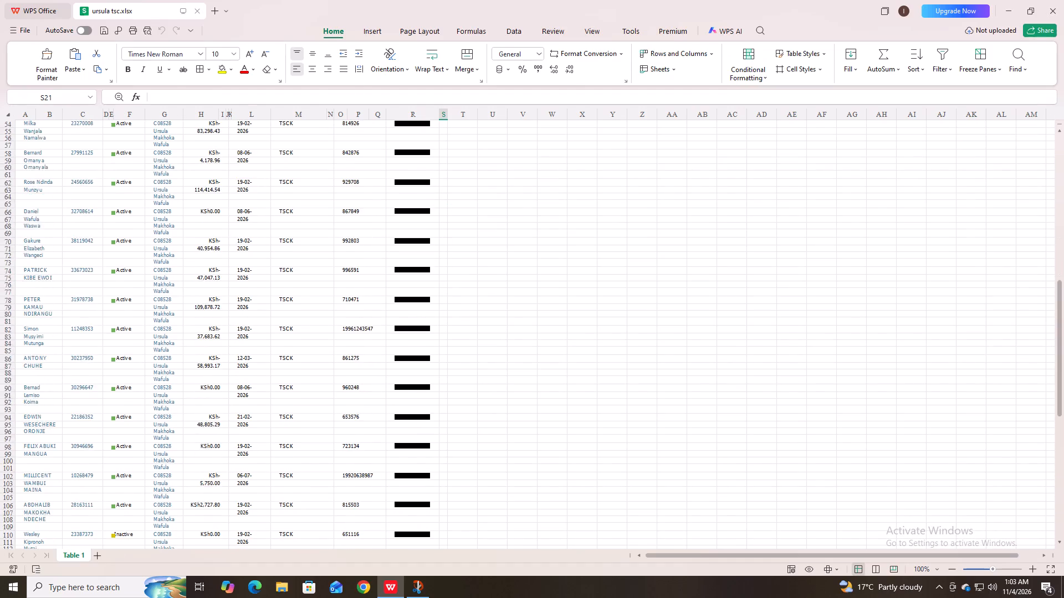
scroll(324, 434, "down", 13)
scroll(325, 432, "up", 17)
scroll(344, 421, "up", 4)
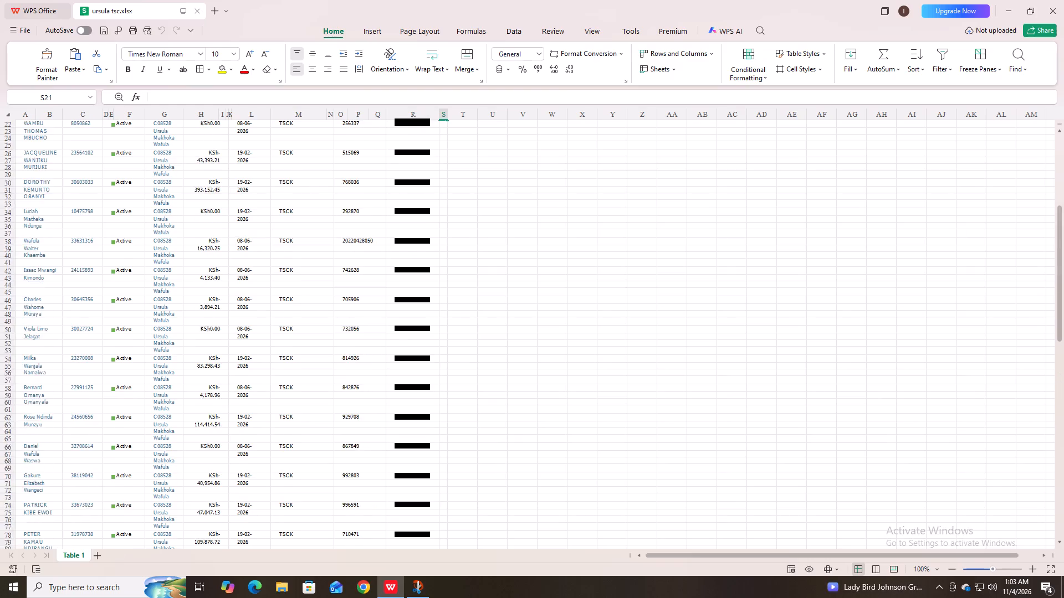
scroll(344, 420, "up", 9)
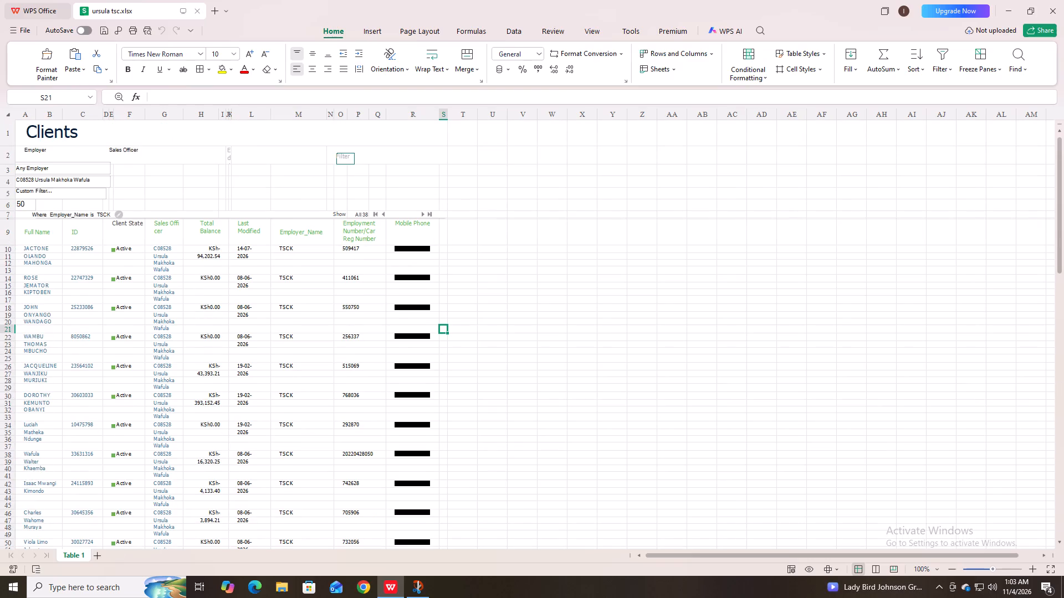
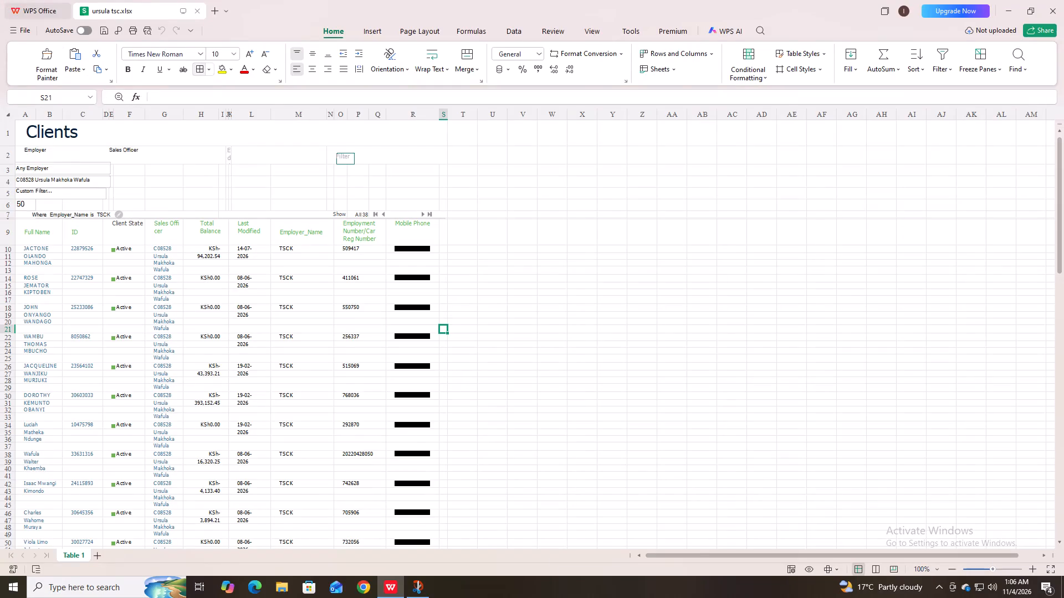
Add a new blank sheet to the clients workbook after Table 1.
scroll(243, 256, "down", 3)
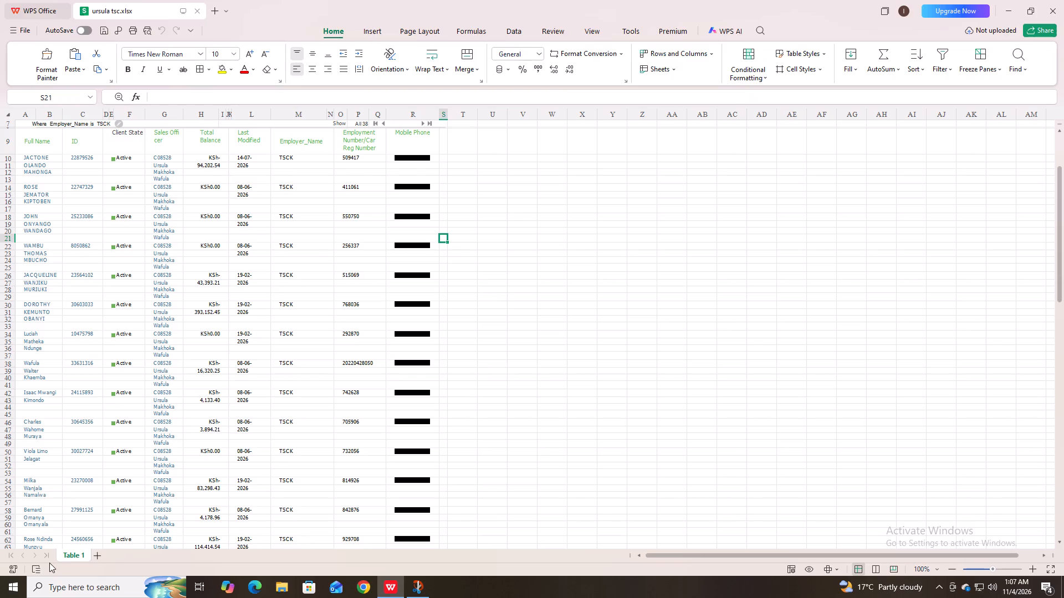
left_click(97, 554)
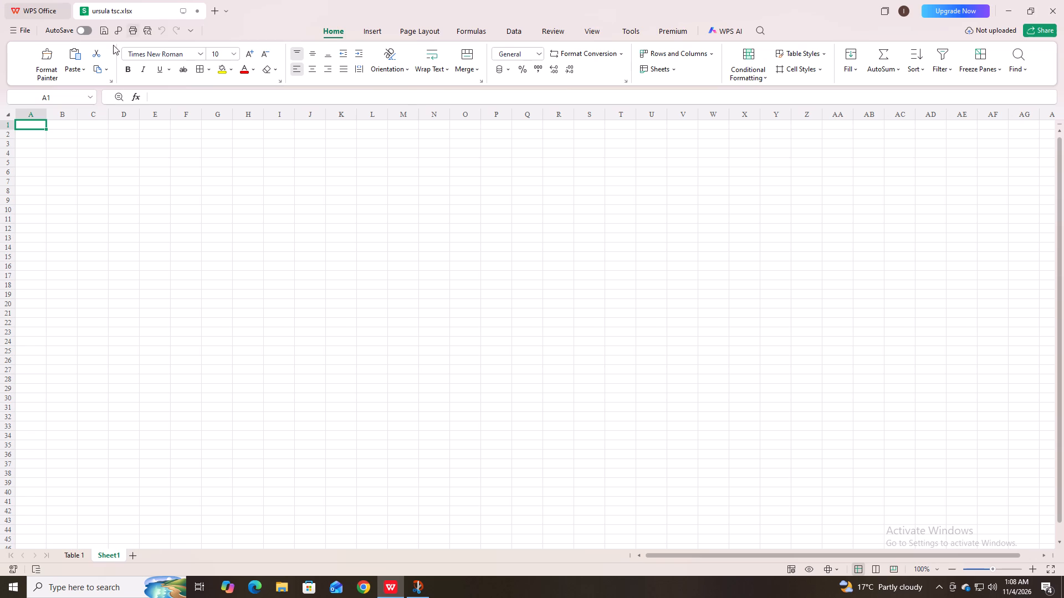
Merge cells A2 to M2 on the new sheet into a single cell, using Merge Cells without centring.
left_click_drag(27, 133, 292, 128)
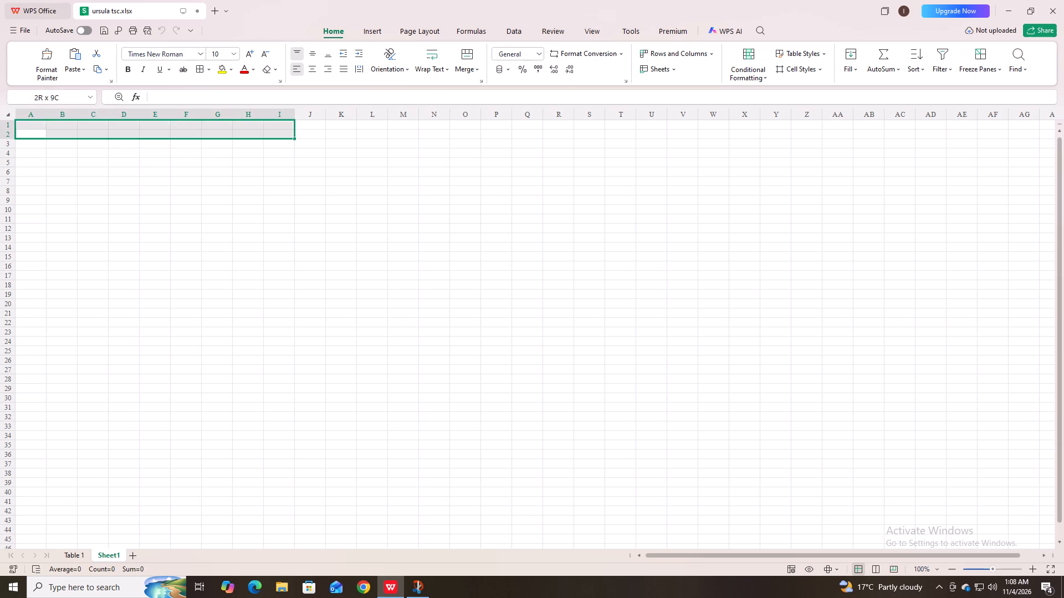
left_click_drag(292, 128, 396, 135)
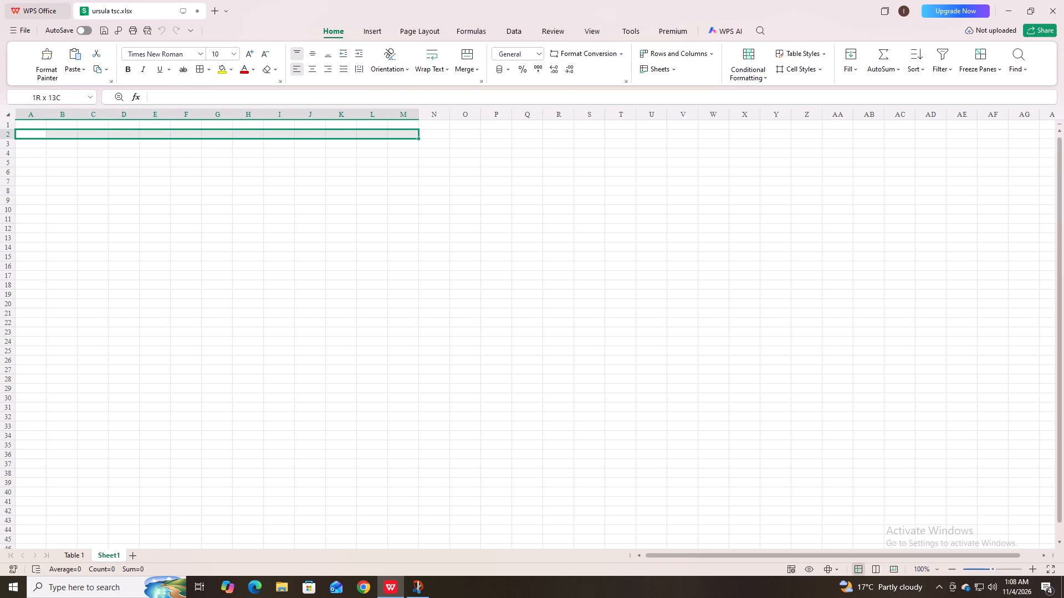
left_click_drag(396, 135, 397, 135)
left_click(480, 71)
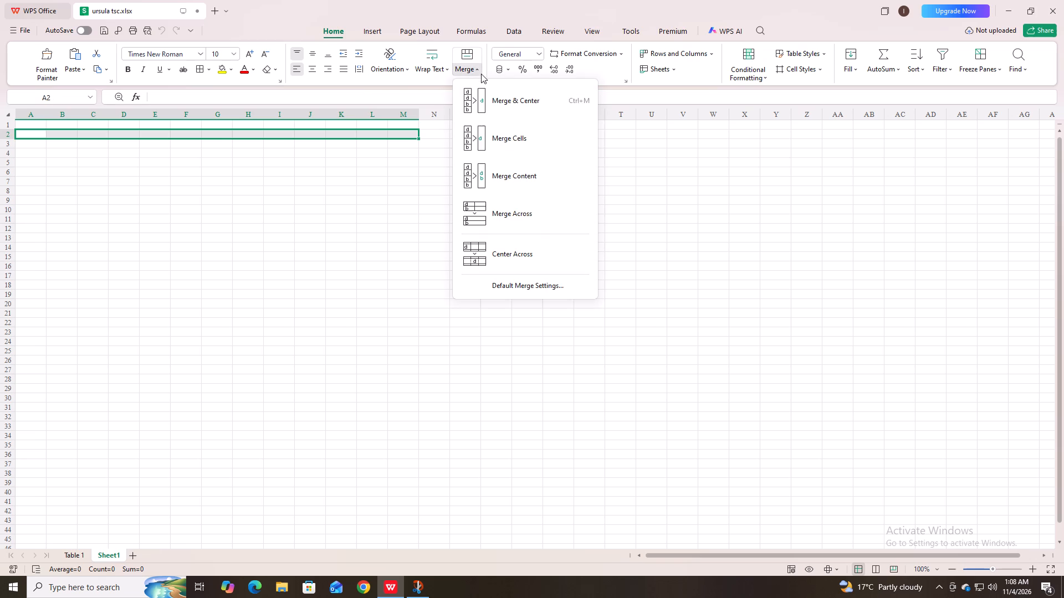
left_click(483, 135)
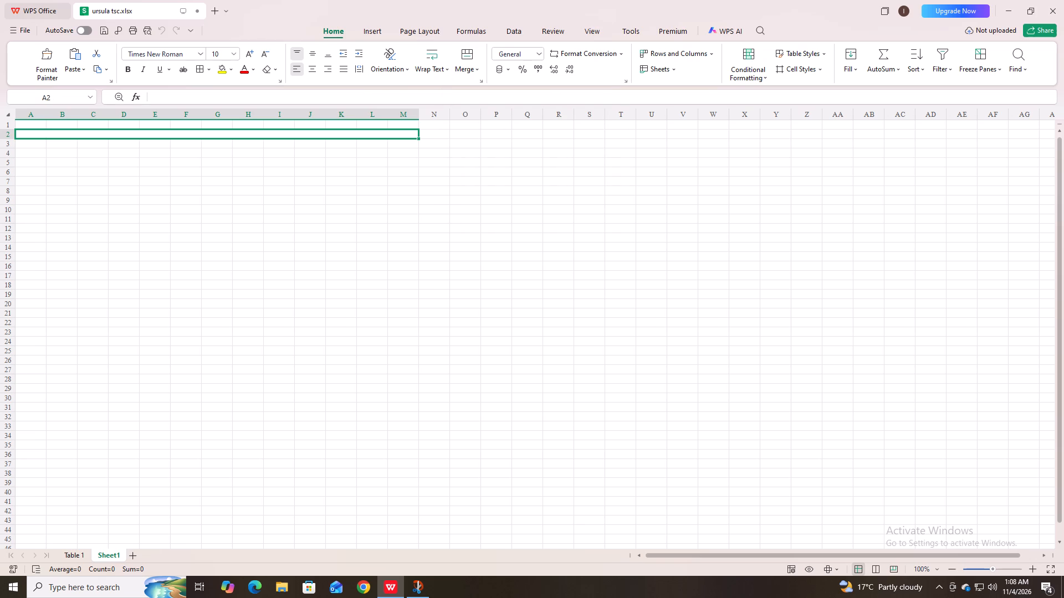
Enter the title "LOAN DETAILS DATABASE" in the merged cell in row 2.
left_click(278, 132)
double_click(279, 131)
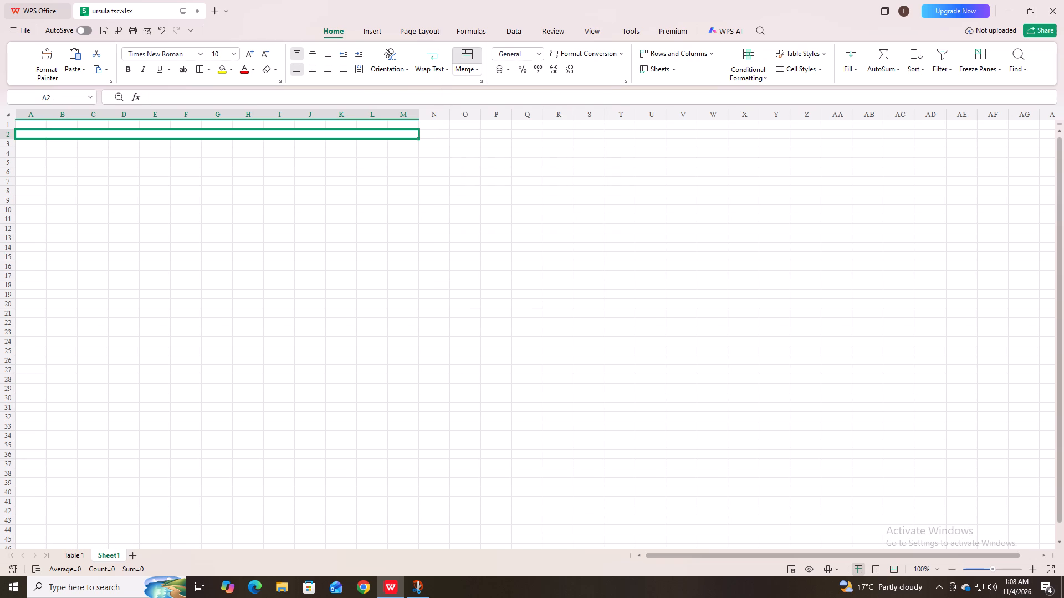
left_click(279, 131)
left_click(279, 131)
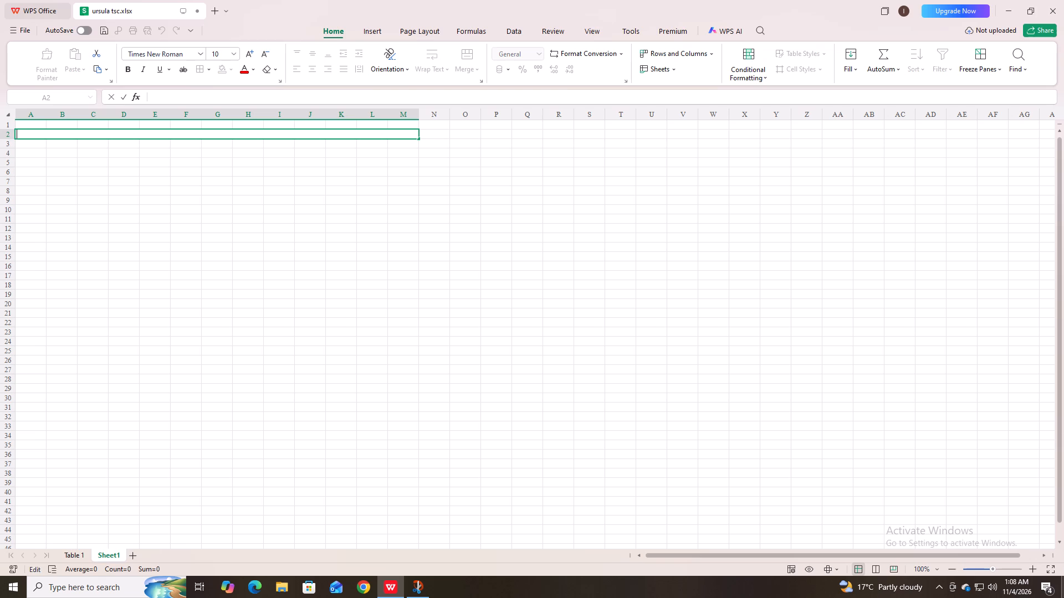
key("l")
type("OA")
type("N")
key("space")
type("DE")
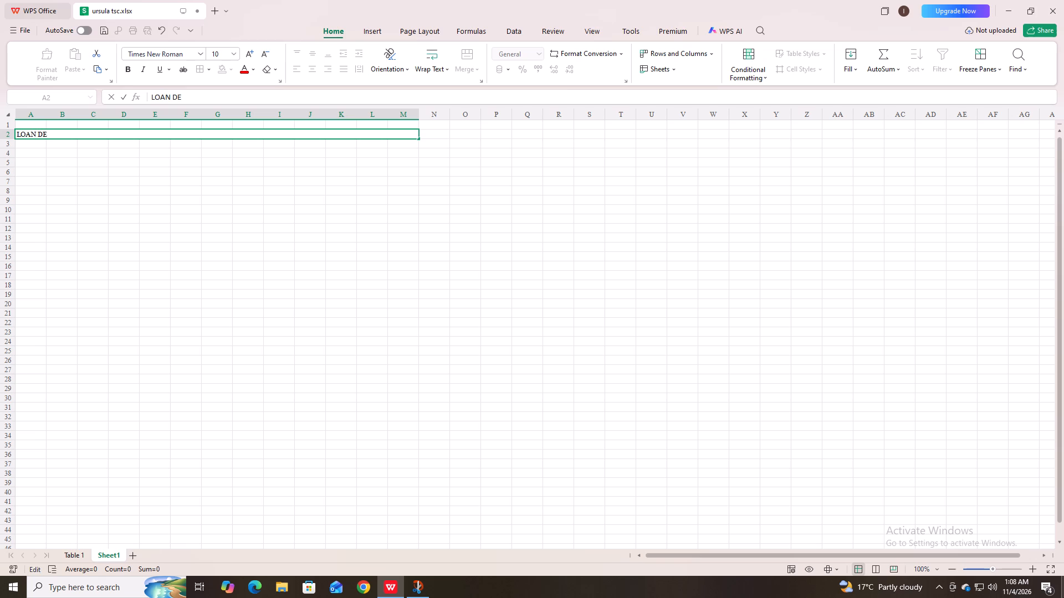
key("t")
key("a")
type("IL")
type("S DA")
type("TA")
type("BASE")
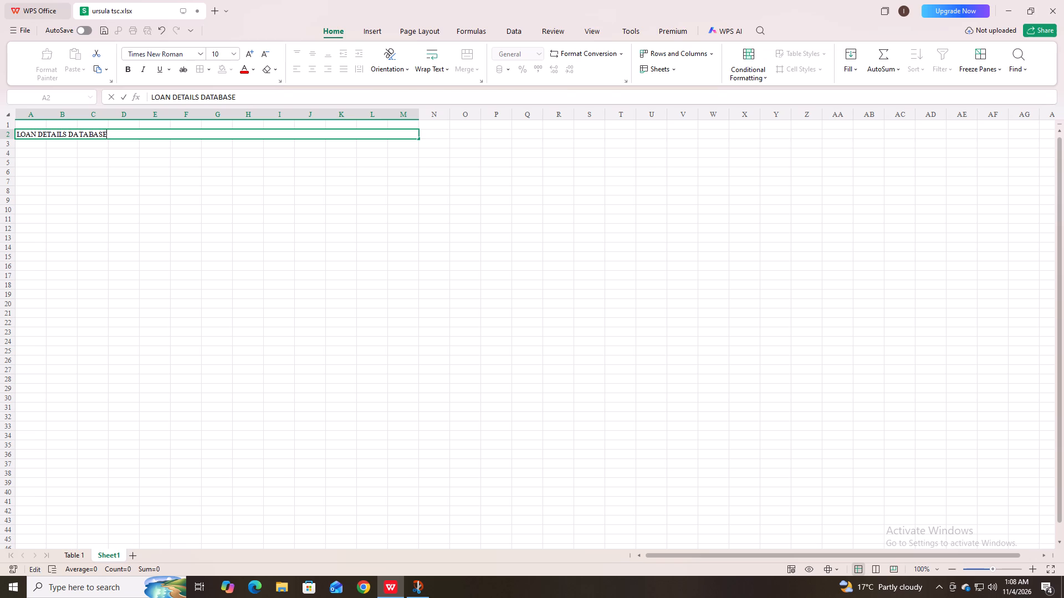
left_click(439, 133)
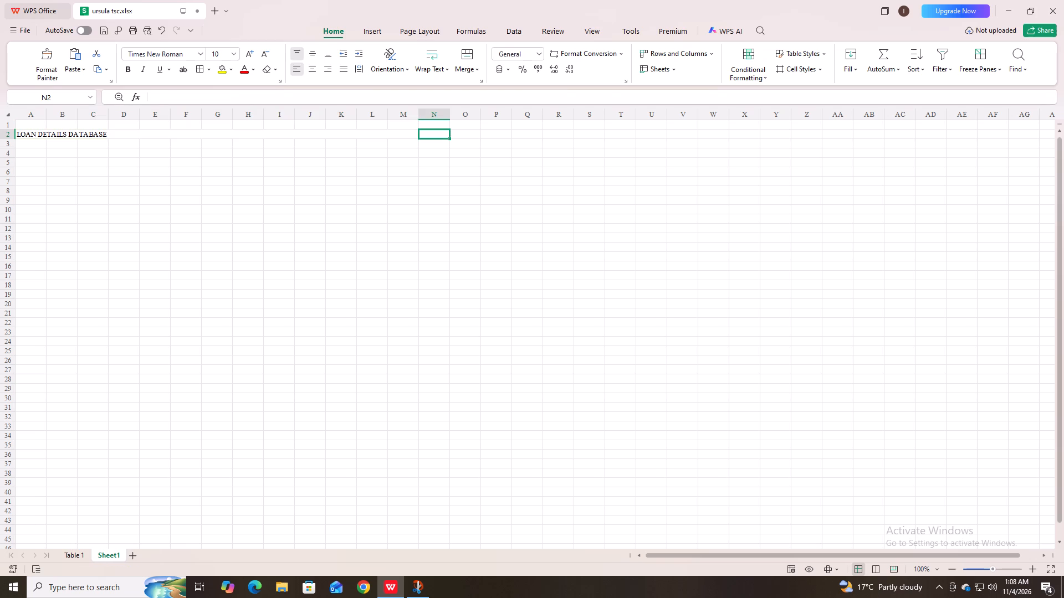
Centre the title horizontally in the merged cell and make it bold.
left_click(402, 133)
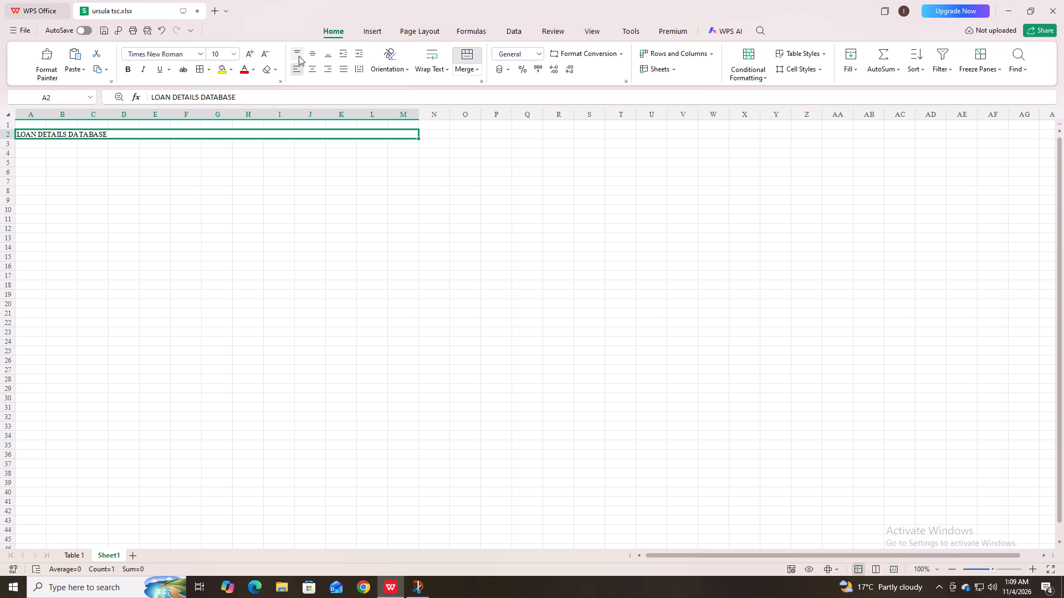
left_click(315, 66)
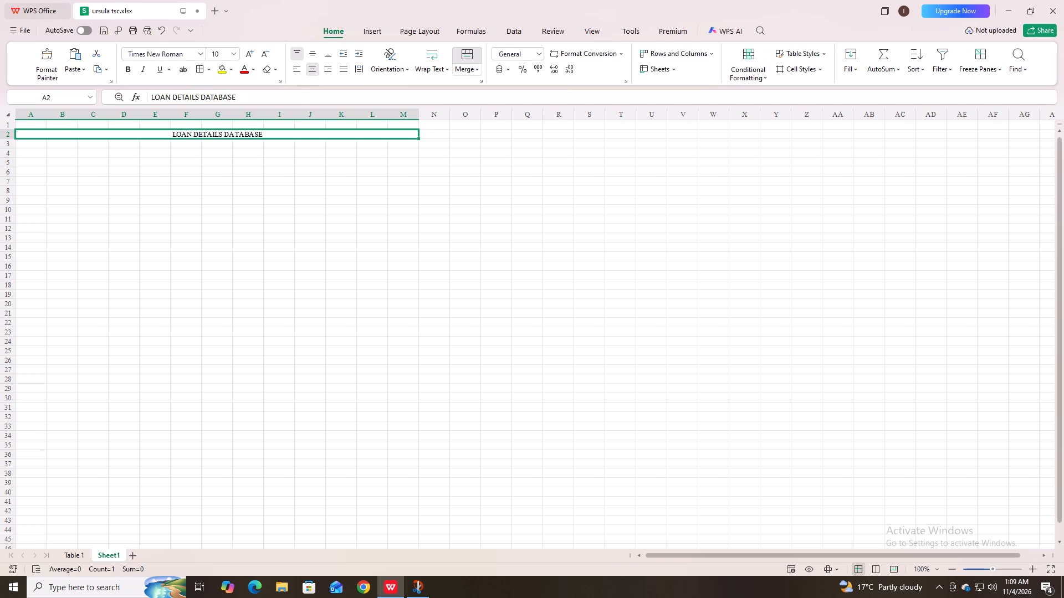
left_click(128, 70)
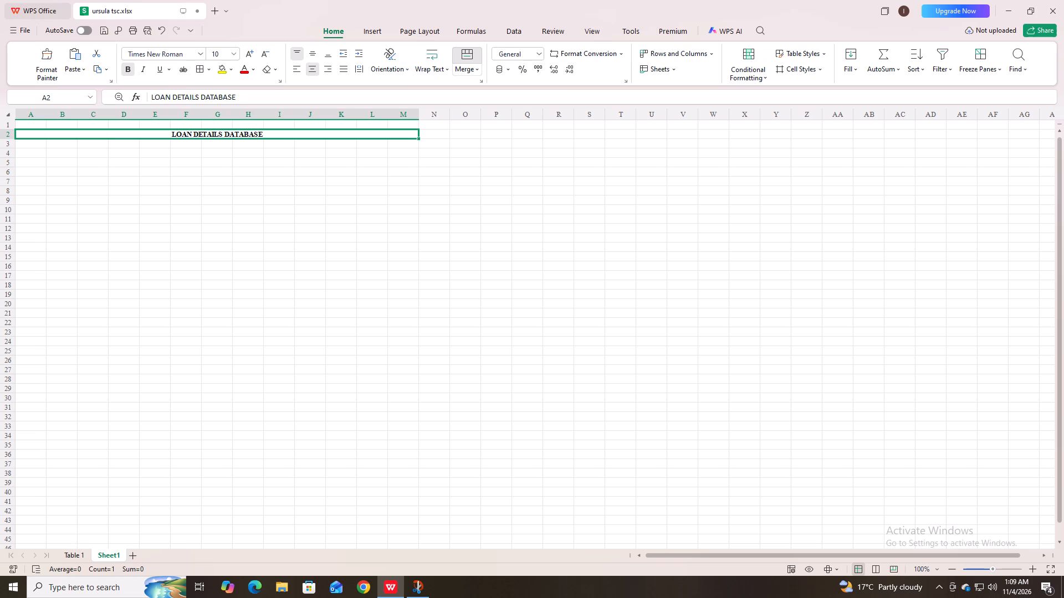
Enter the column header "Loan ID" in cell A3, below the title.
left_click(37, 142)
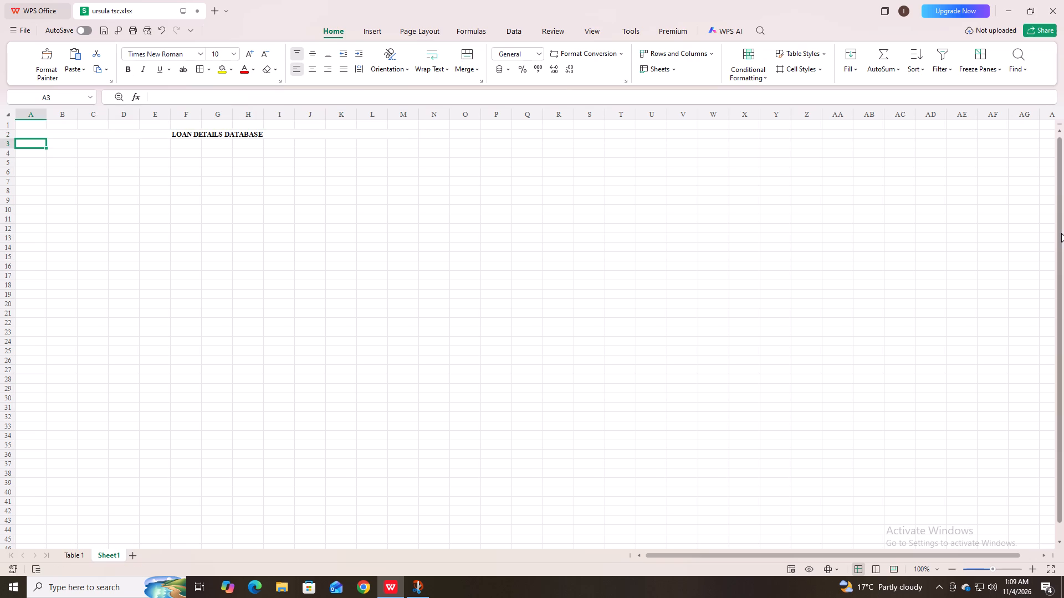
key("l")
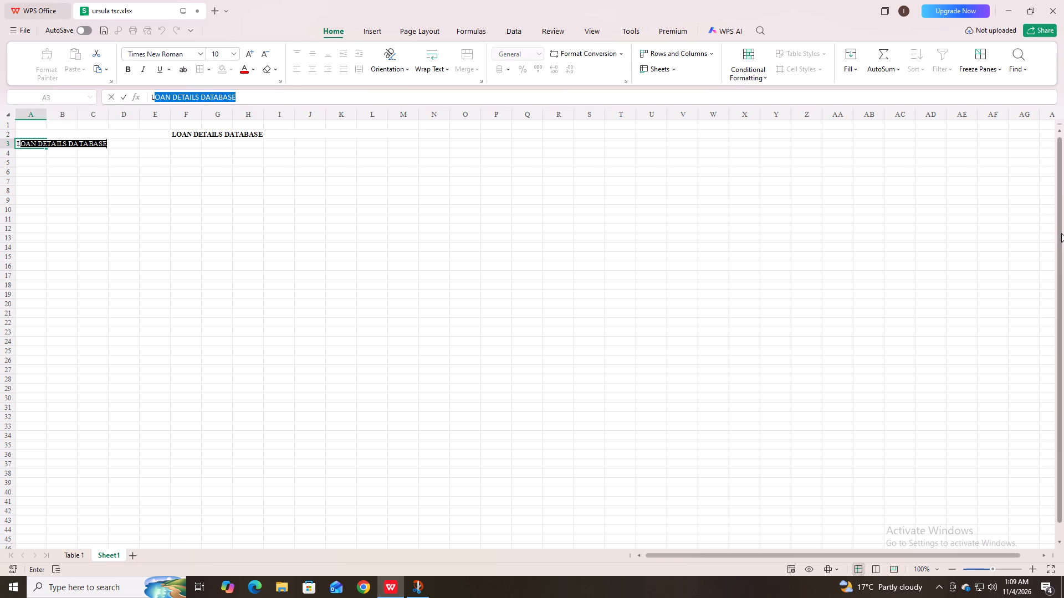
key("o")
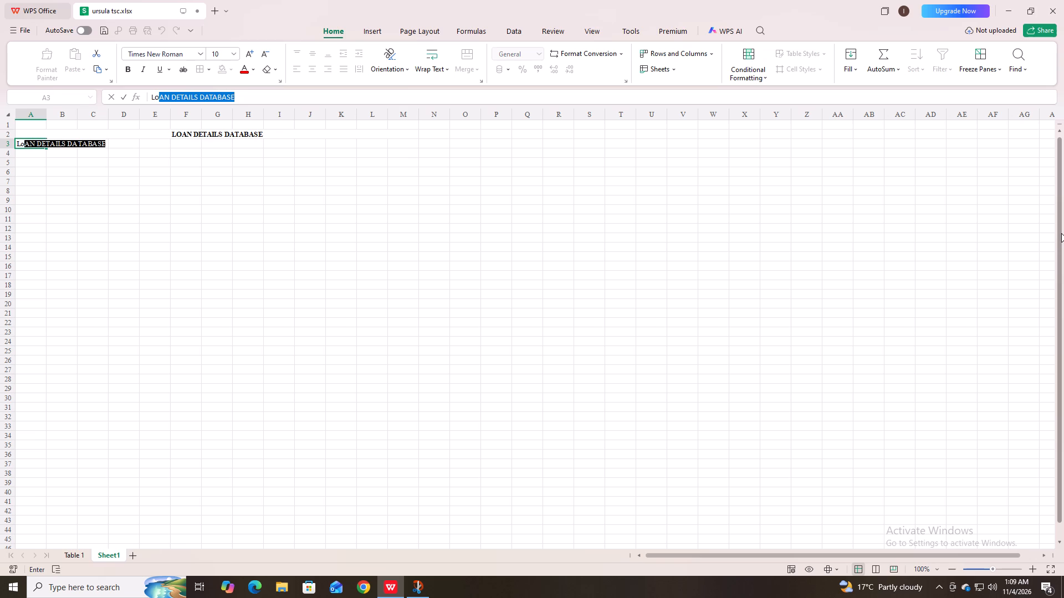
key("a")
type("n")
key("space")
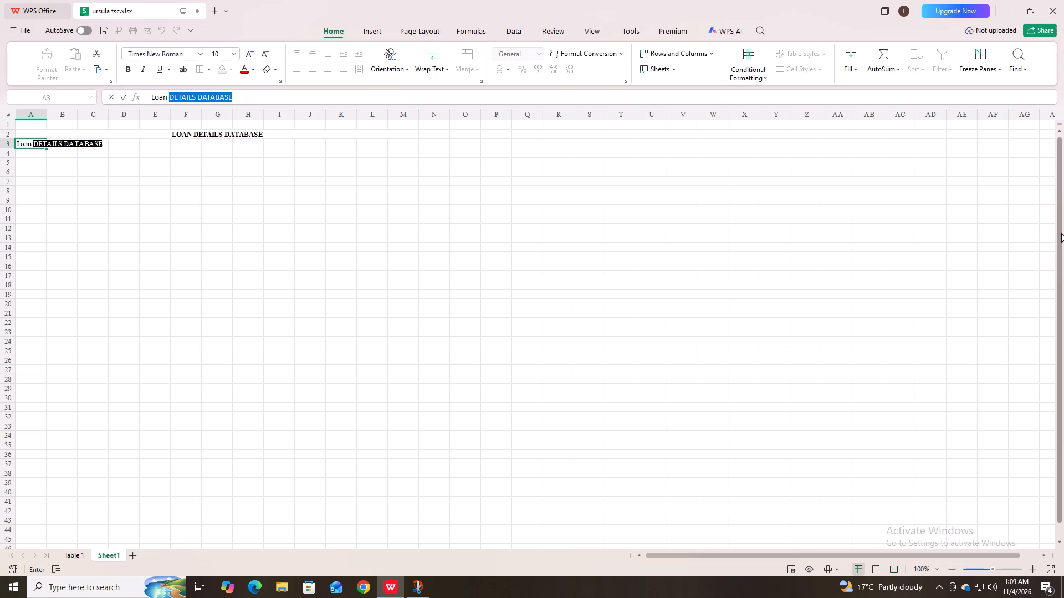
key("i")
key("d")
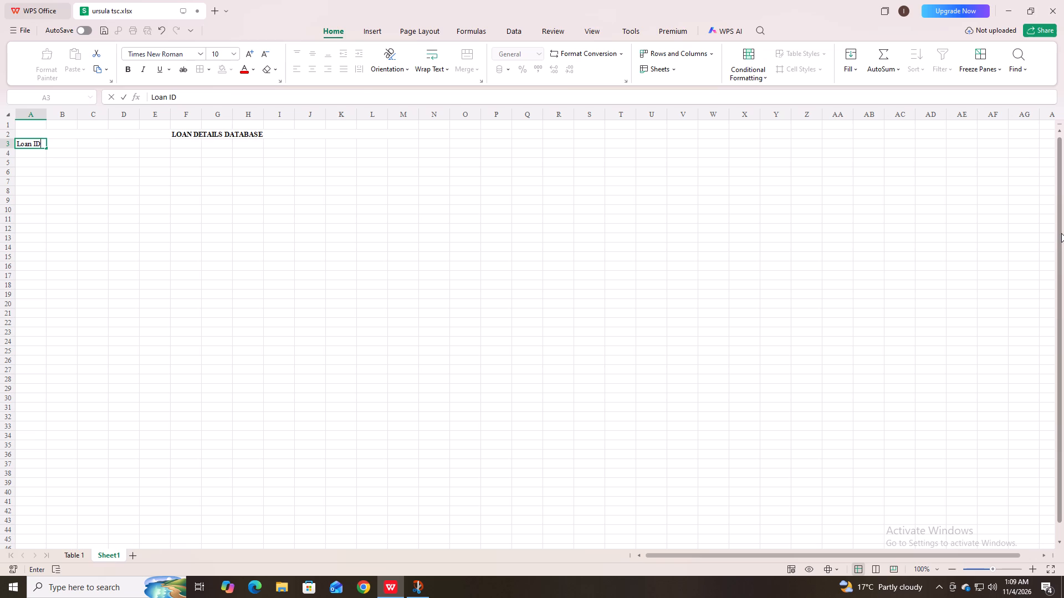
key("Right")
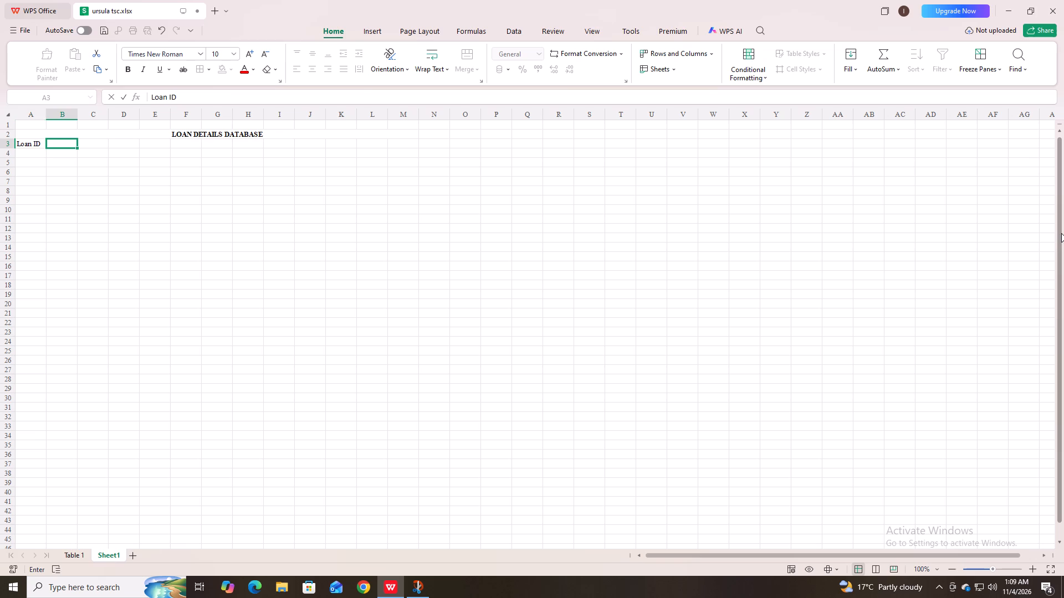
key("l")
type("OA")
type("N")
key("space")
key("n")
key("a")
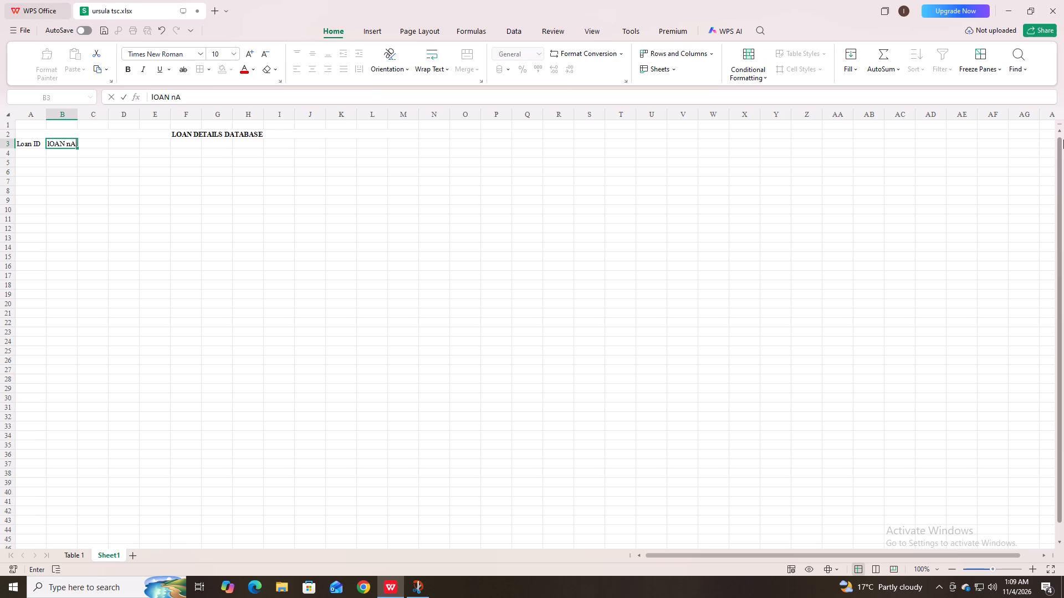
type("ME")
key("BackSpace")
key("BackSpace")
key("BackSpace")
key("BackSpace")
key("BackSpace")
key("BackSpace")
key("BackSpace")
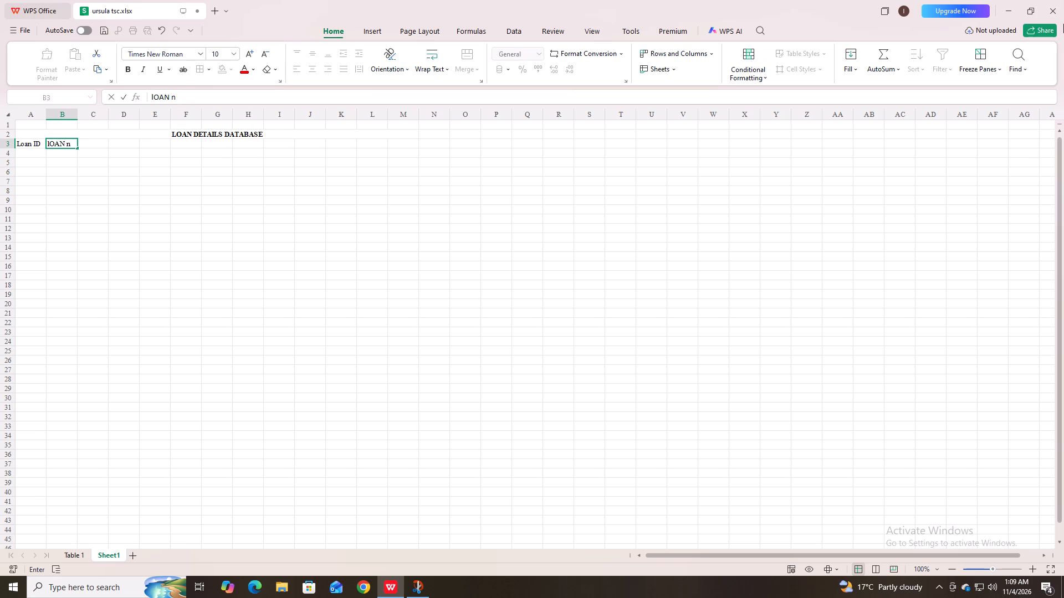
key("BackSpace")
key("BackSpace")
Enter the column header "Loan Name" in cell B3, beside the Loan ID header.
key("l")
key("o")
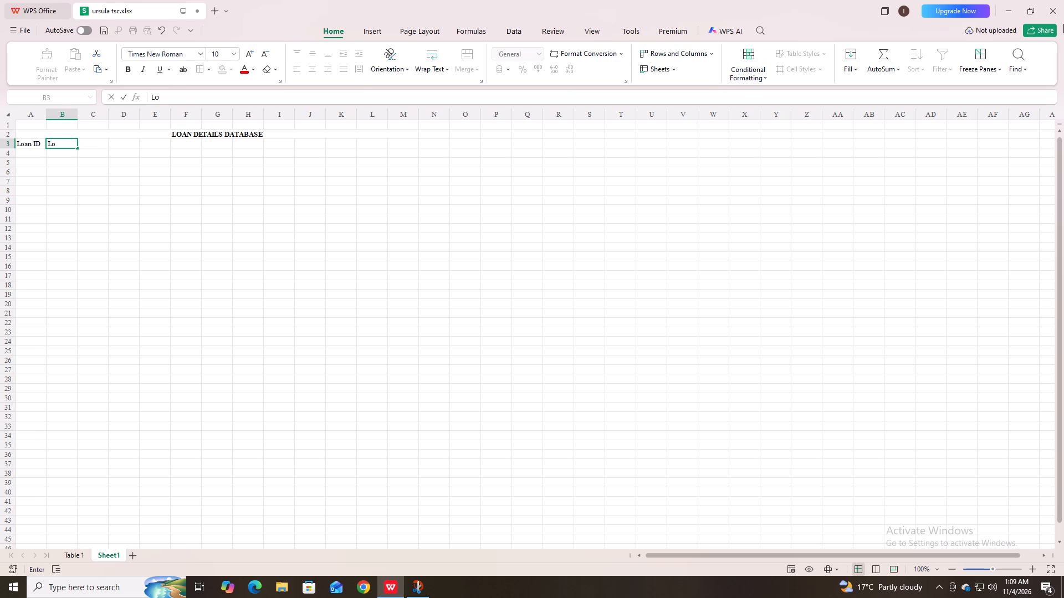
key("a")
key("n")
key("space")
key("n")
type("me")
key("Right")
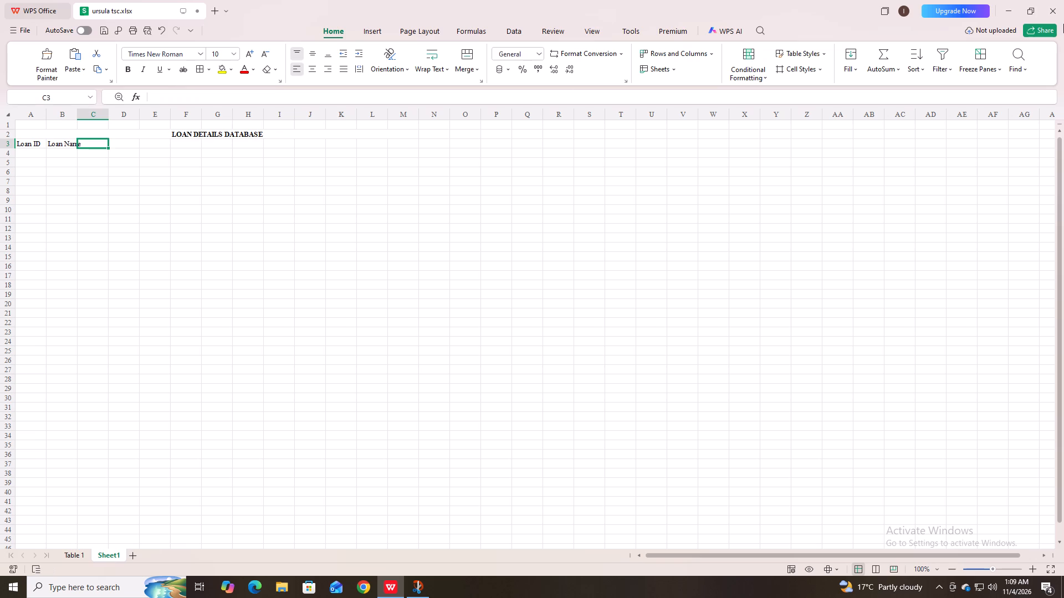
Enter the column header "Loan Date" in cell C3 of the header row.
key("l")
type("oa")
type("n")
key("space")
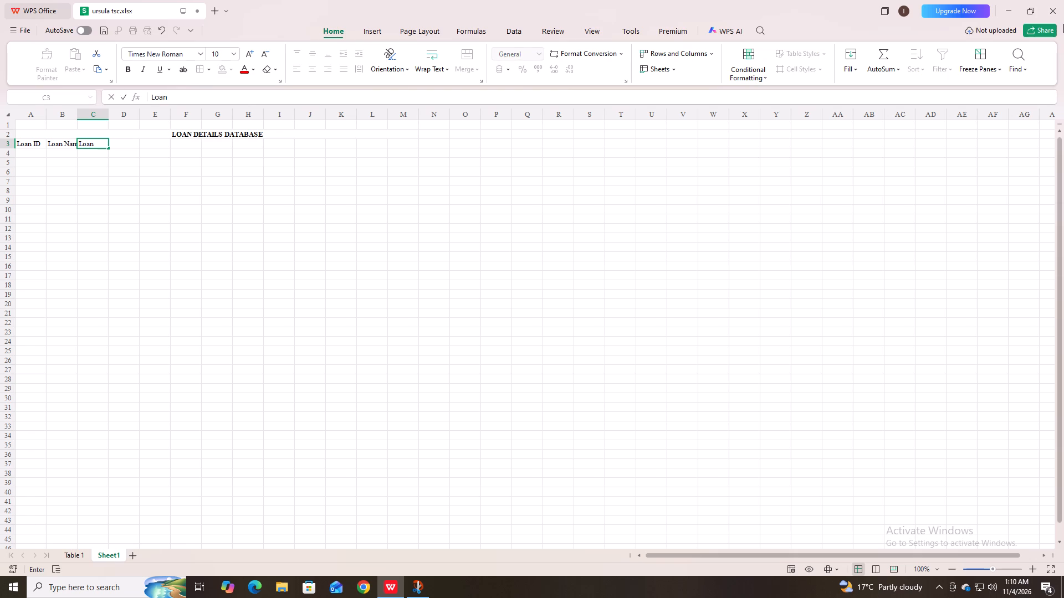
key("d")
key("a")
type("te")
key("Right")
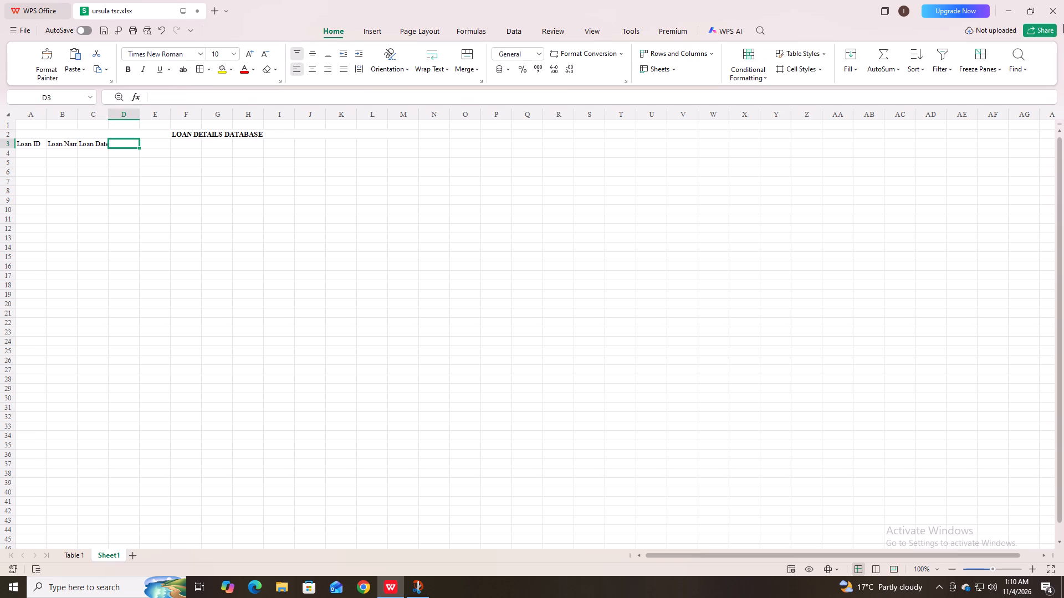
Enter the column header "Loan Type" in cell D3 of the header row.
key("l")
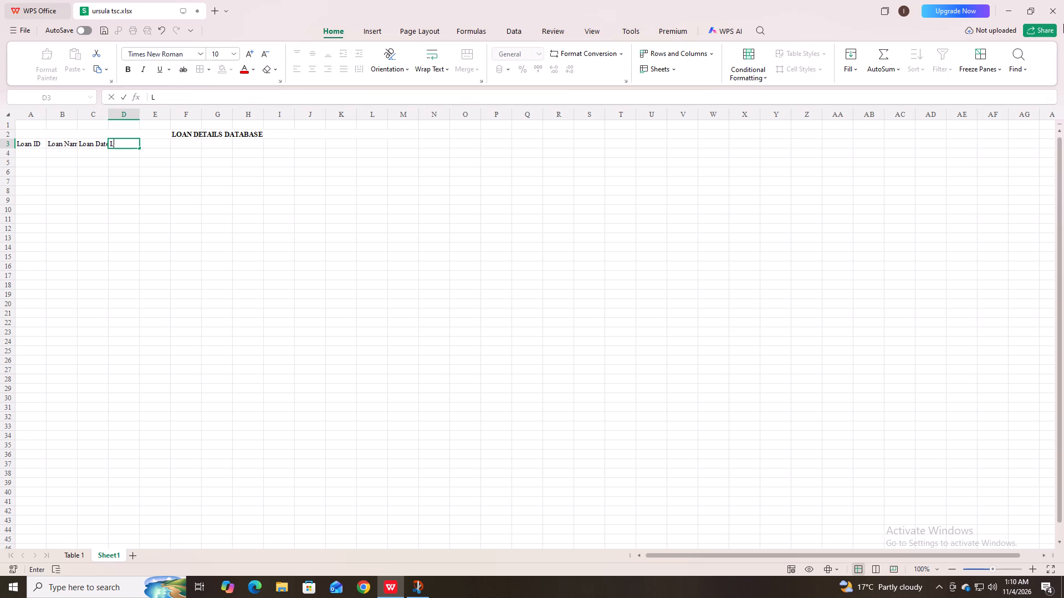
type("oa")
type("n")
key("space")
key("t")
key("y")
type("pe")
key("Right")
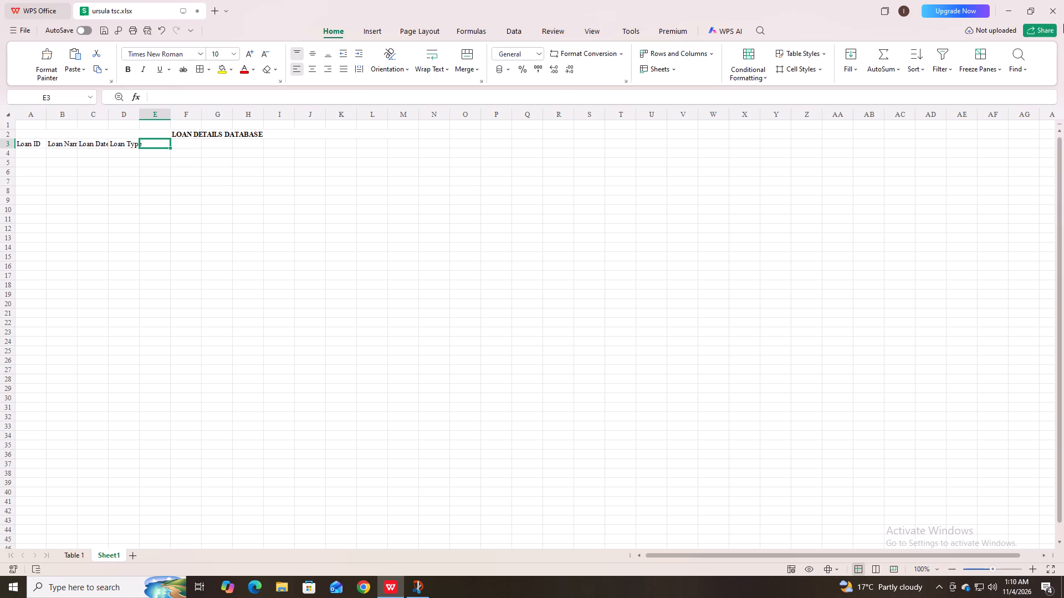
Enter the column header "Loan Ammount" in cell E3 of the header row.
key("l")
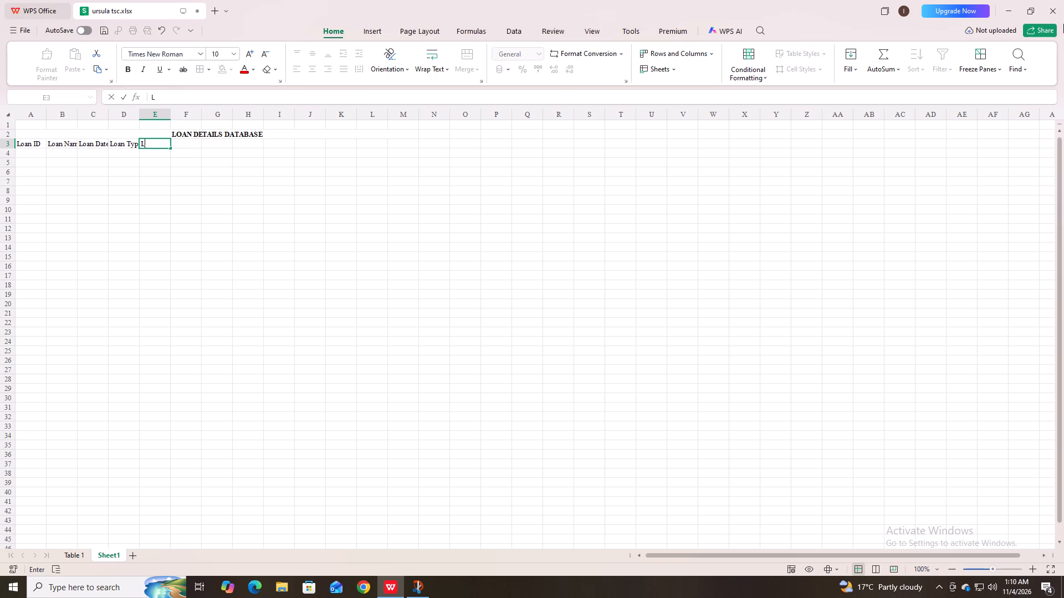
key("o")
key("a")
type("n")
key("space")
type("mmoun")
key("t")
key("Right")
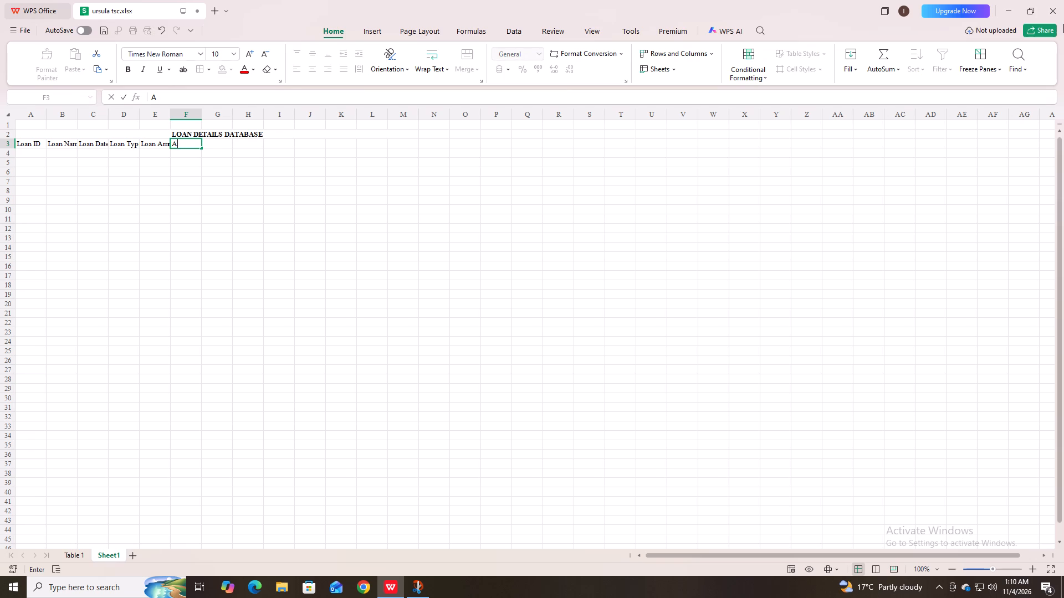
Enter the column header "Annual Rate" in cell F3 of the header row.
type("nnua")
type("l")
key("space")
key("r")
key("a")
type("te")
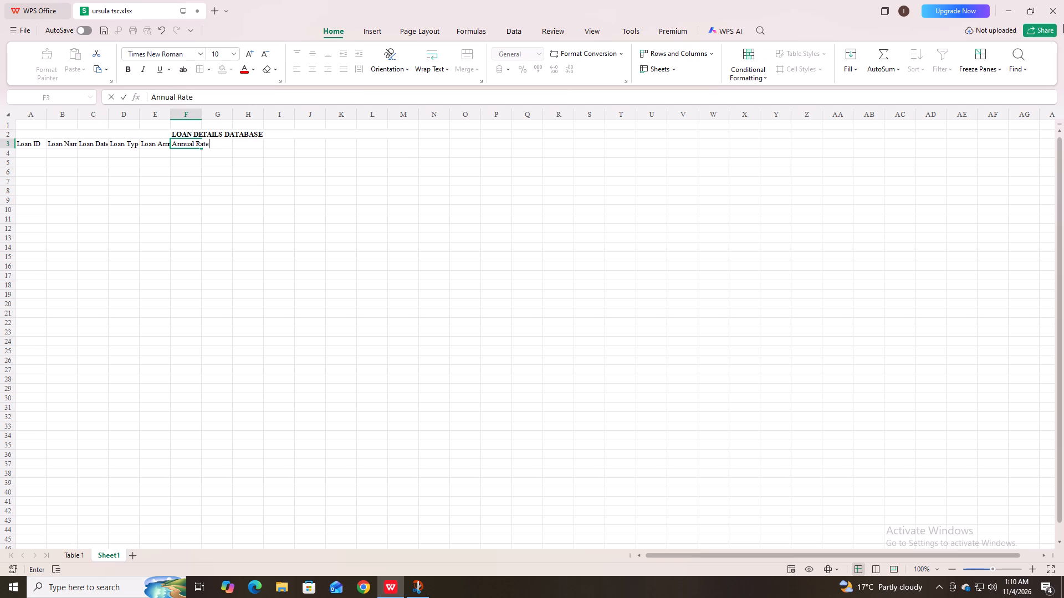
key("Right")
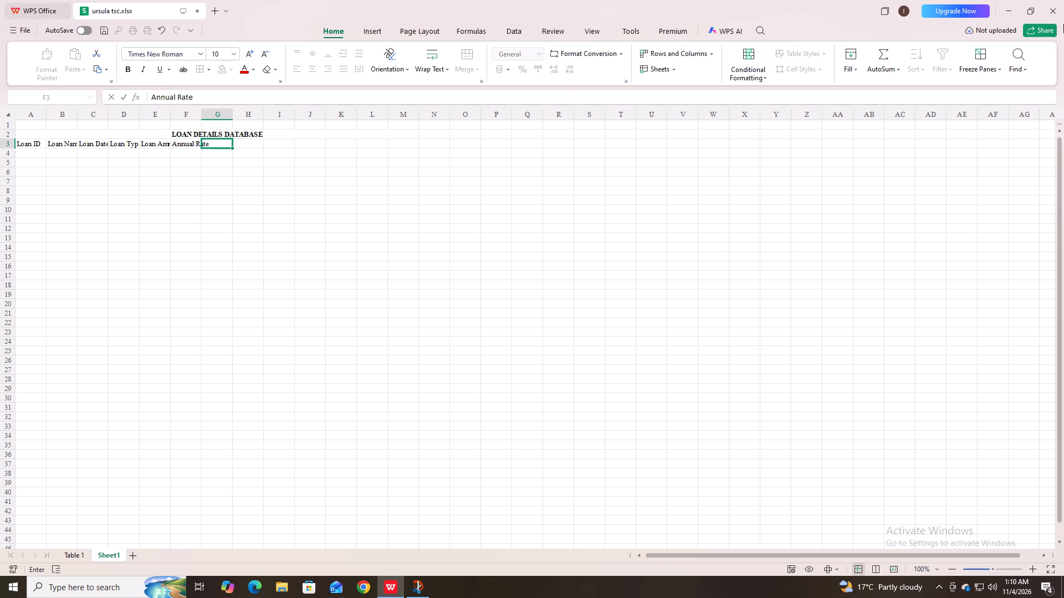
Enter the column header "Terms Years" in cell G3 of the header row.
key("t")
type("er")
type("ms")
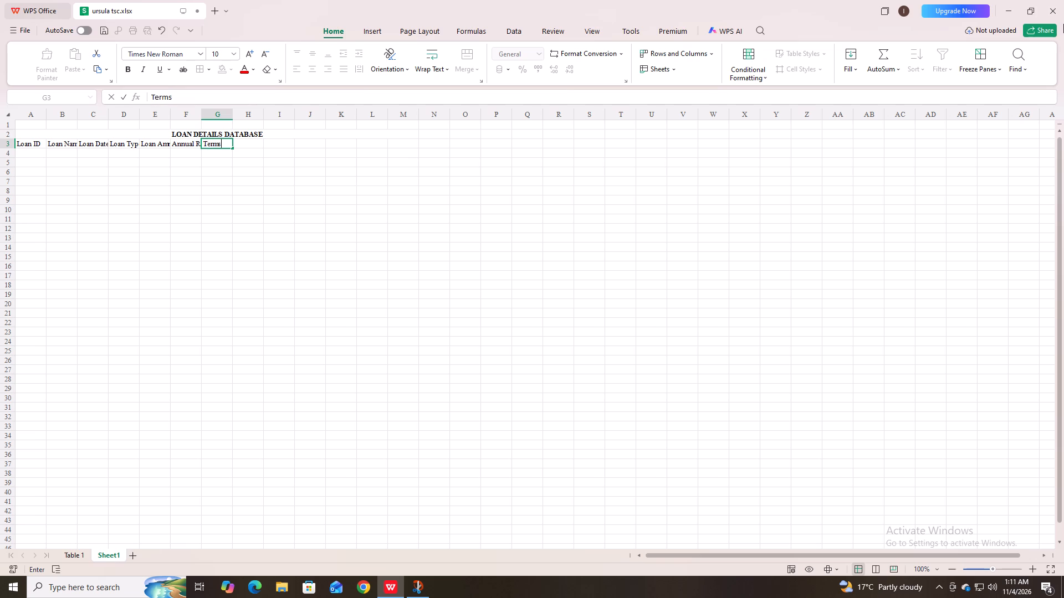
key("space")
key("y")
type("ea")
type("rs")
key("Right")
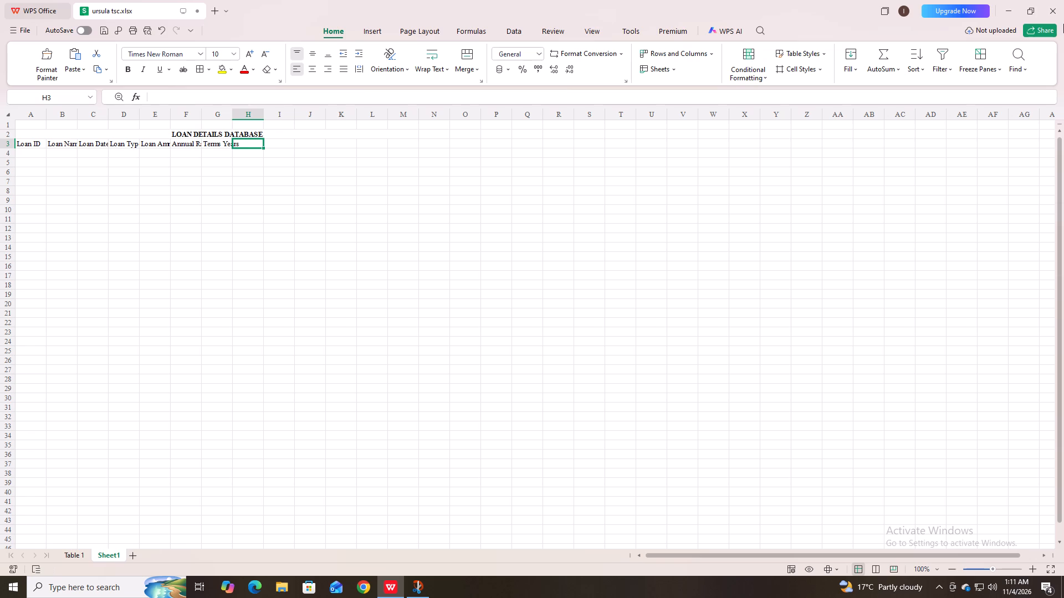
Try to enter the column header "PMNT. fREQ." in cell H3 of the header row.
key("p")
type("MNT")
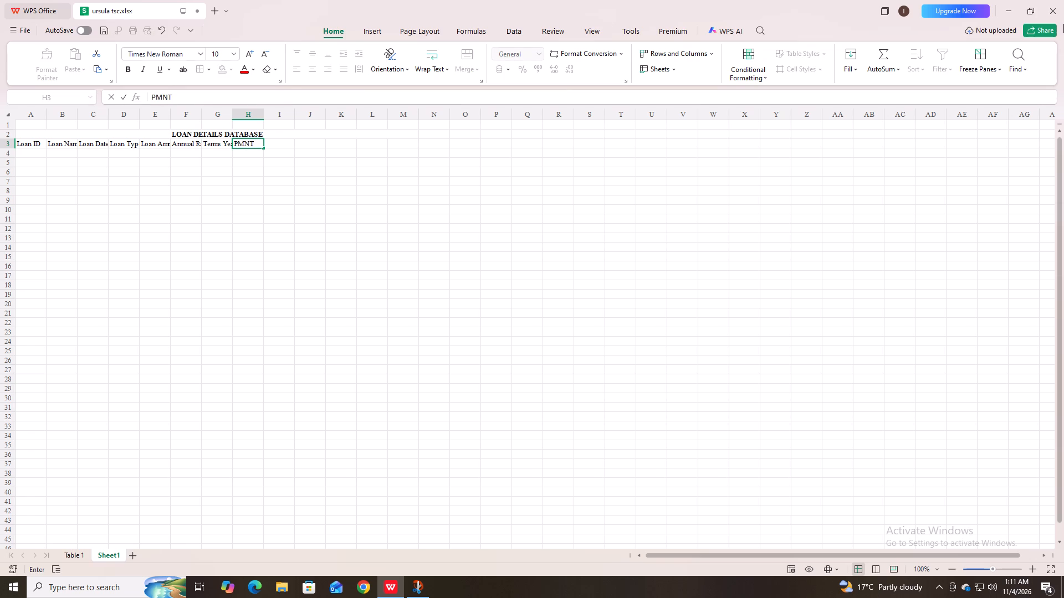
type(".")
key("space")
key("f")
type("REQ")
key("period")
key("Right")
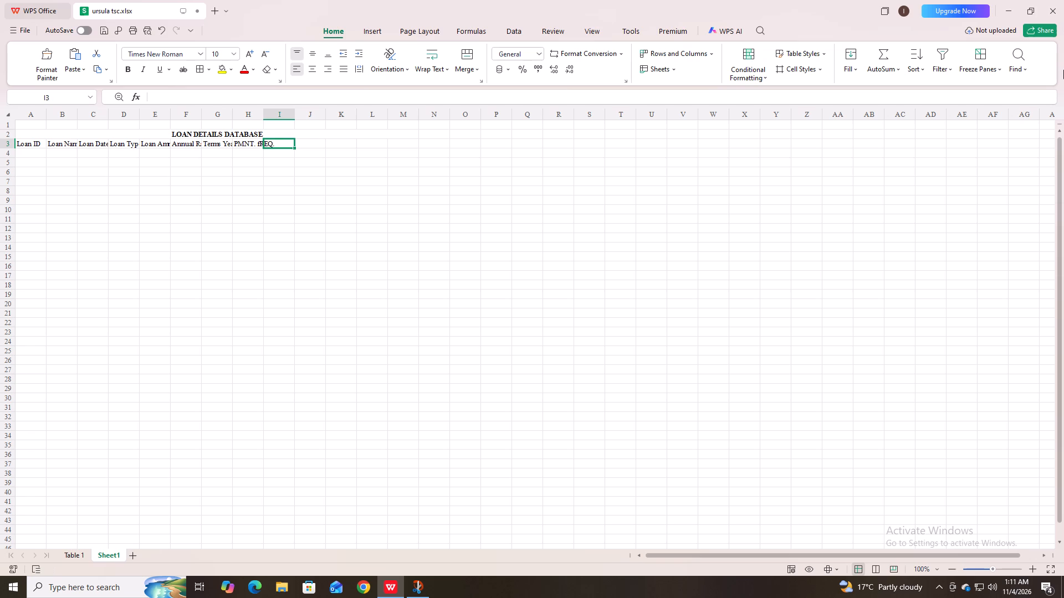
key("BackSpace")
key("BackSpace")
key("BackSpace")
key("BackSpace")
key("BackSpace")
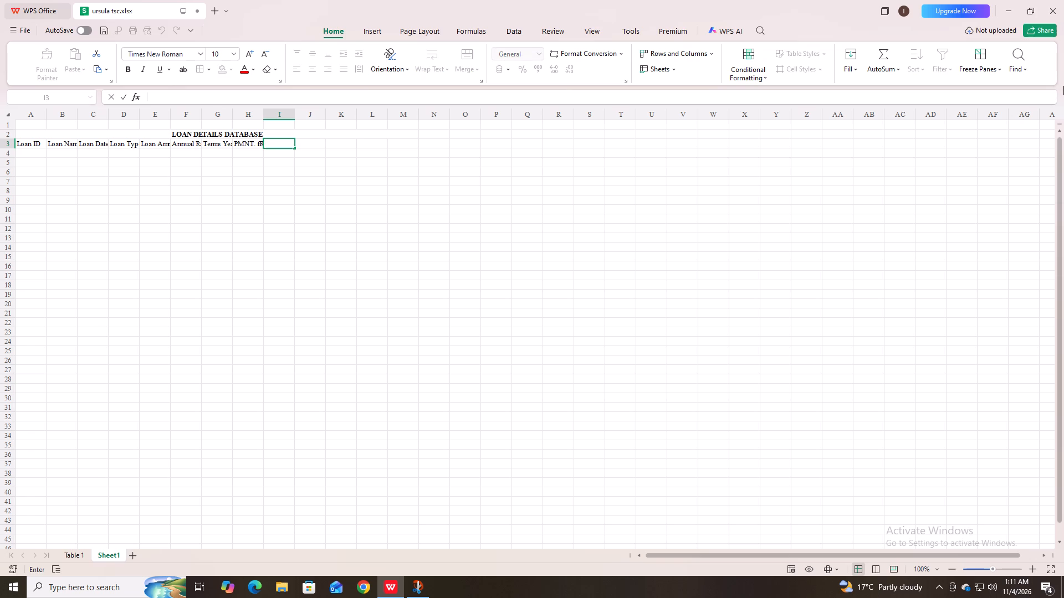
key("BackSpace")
Replace the column header in cell H3 with "Pmnt. Freq.".
key("Left")
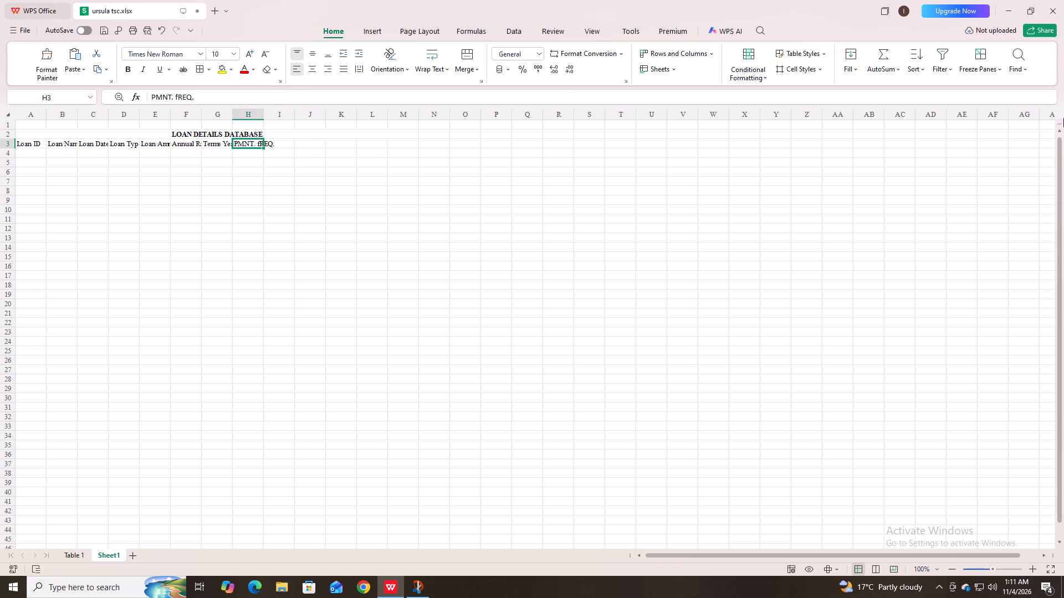
key("BackSpace")
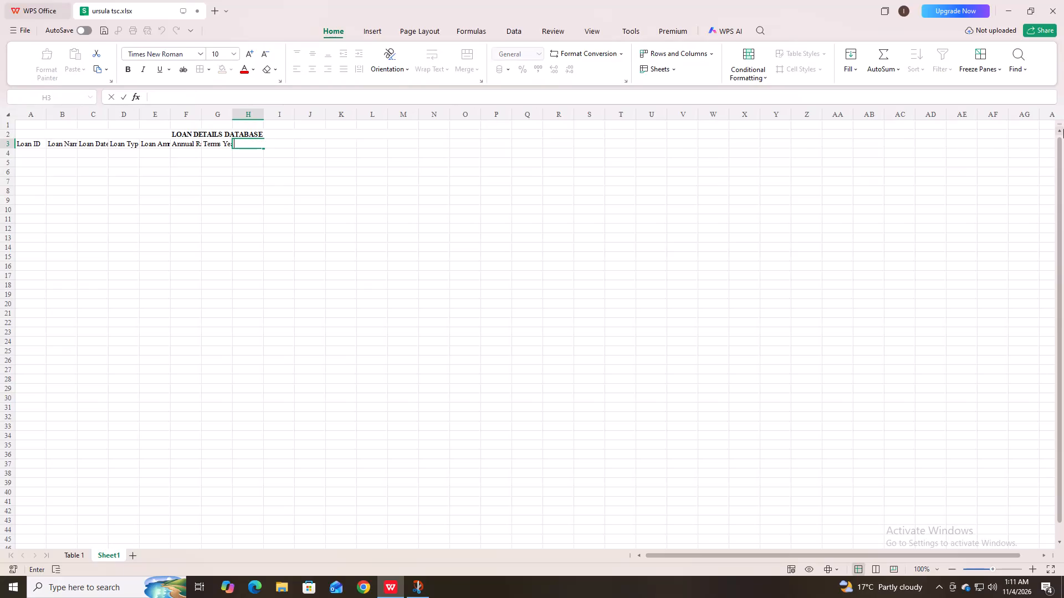
key("p")
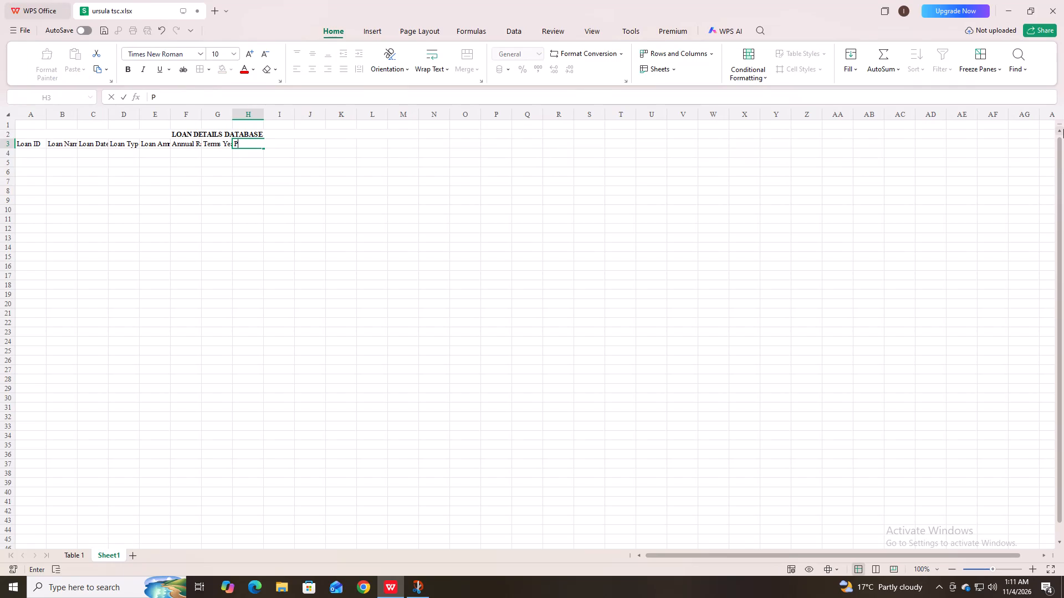
type("mnt")
key("comma")
key("BackSpace")
key("period")
key("space")
key("f")
type("re")
key("q")
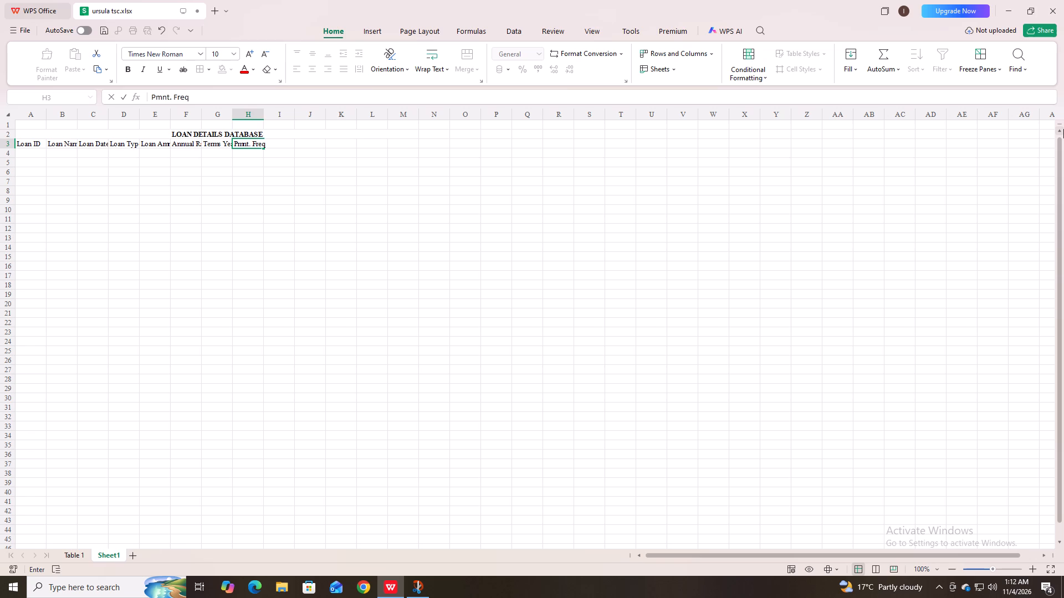
key("period")
key("Right")
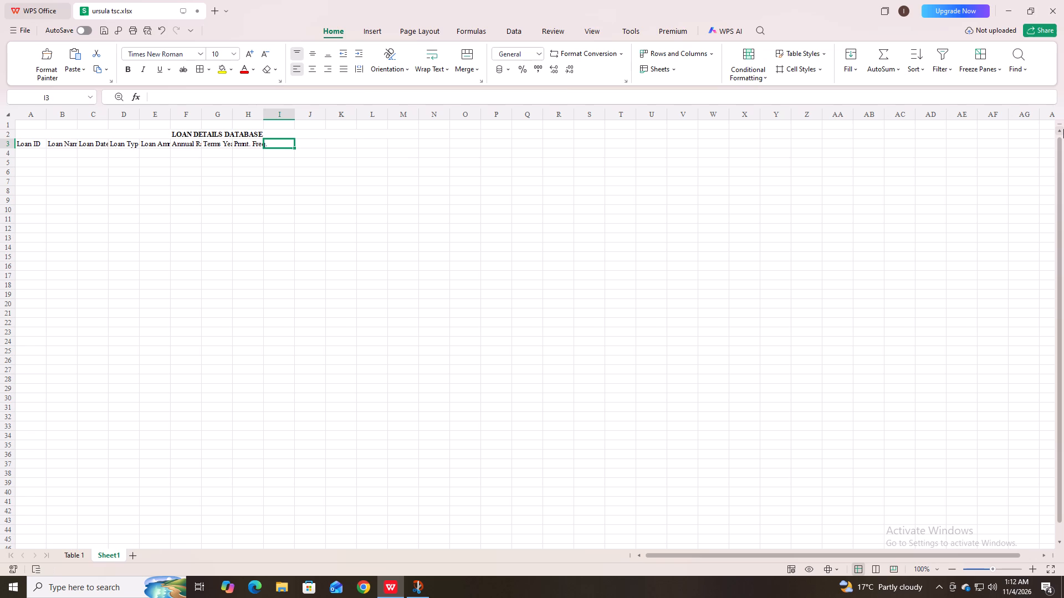
Enter the column header "Start Date" in cell I3 of the header row.
key("s")
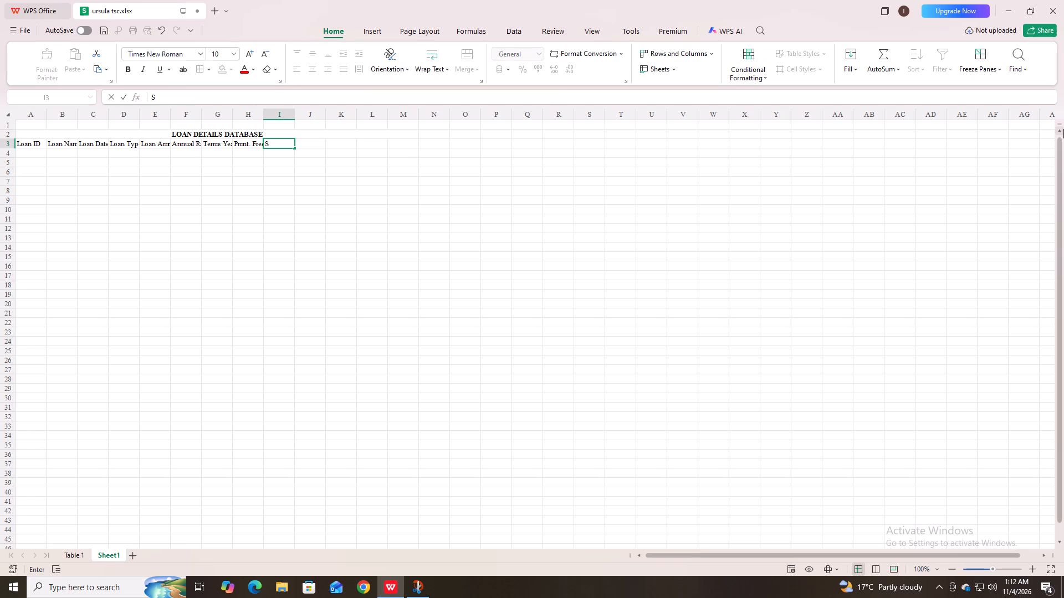
type("tar")
key("t")
key("space")
key("d")
key("a")
type("te")
key("Right")
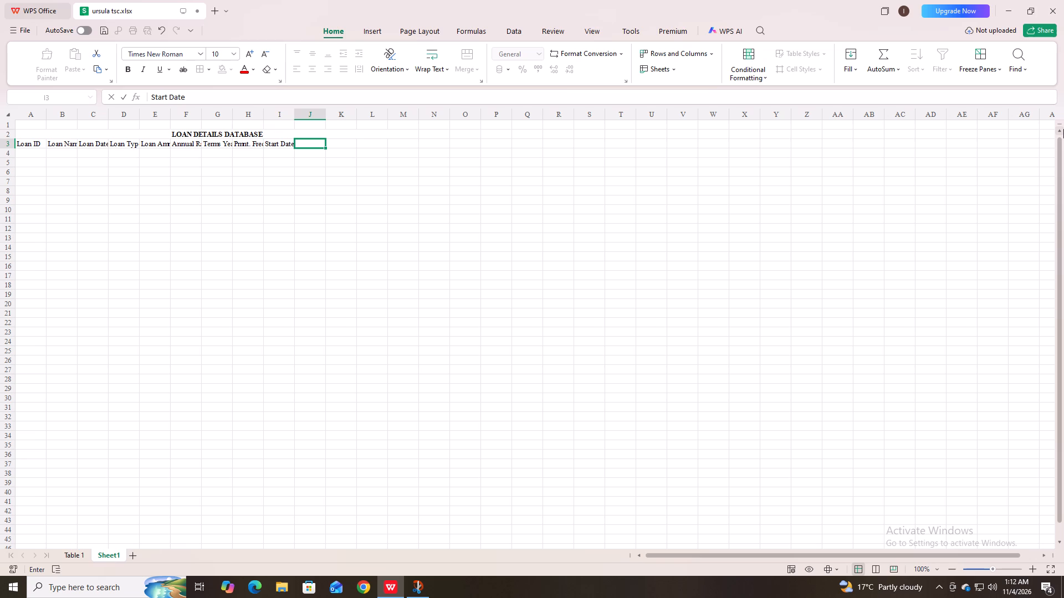
Enter the column header "Estimated Amnt" in cell J3 of the header row.
key("e")
key("s")
type("tima")
type("te")
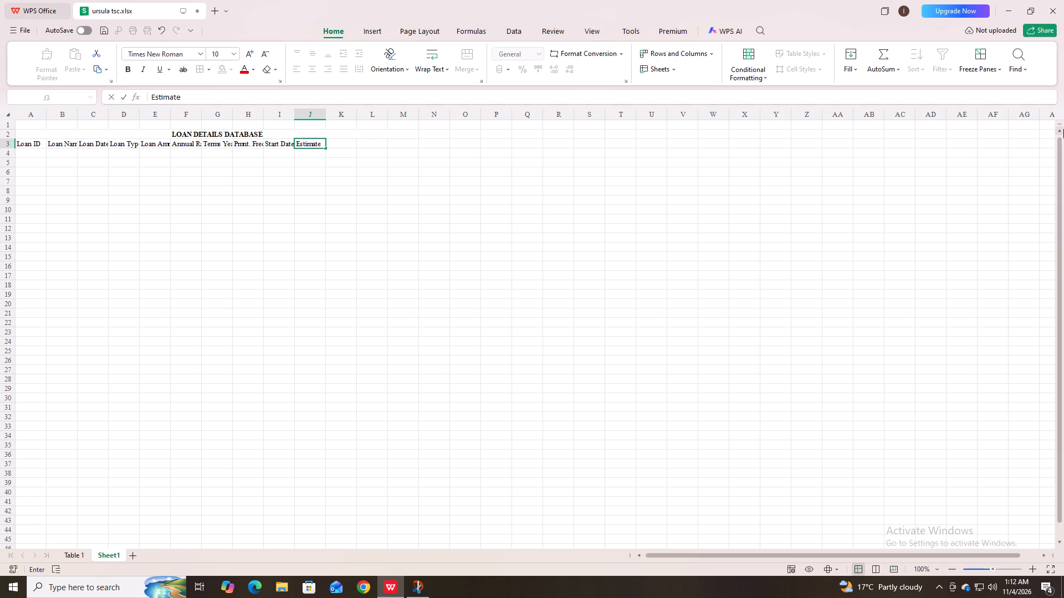
key("d")
key("space")
key("n")
key("BackSpace")
type("mnt")
key("Right")
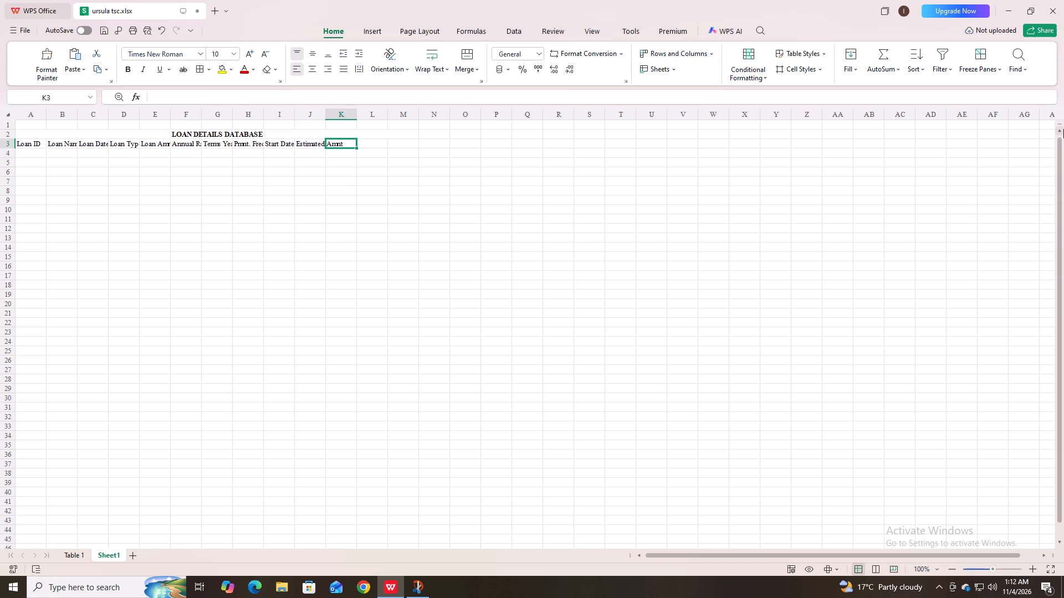
Enter the column header "Next Payment" in cell K3 of the header row, replacing the existing text.
key("n")
type("ext")
key("space")
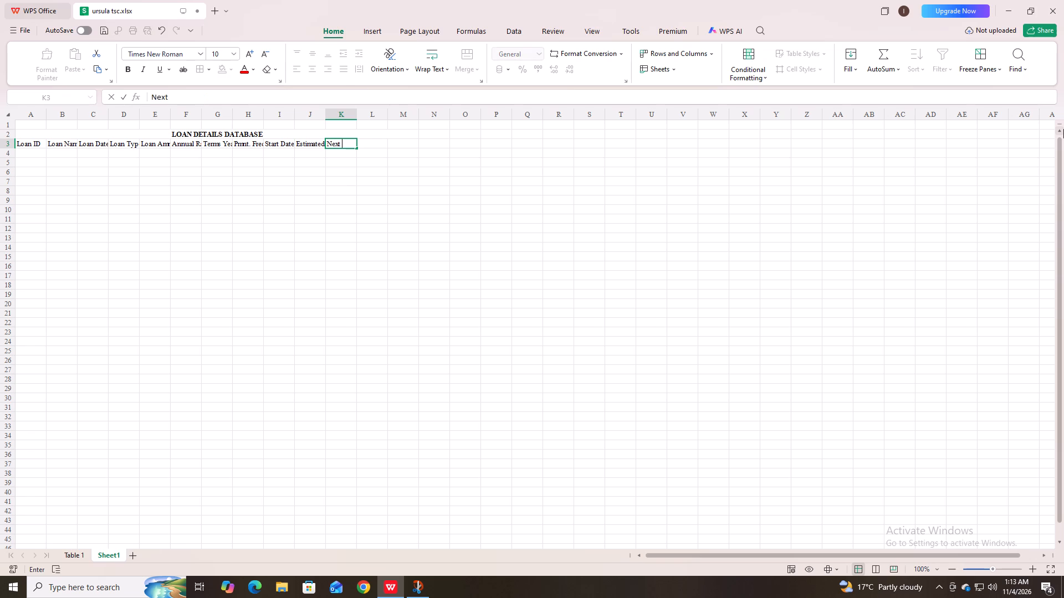
key("p")
key("a")
key("y")
type("me")
type("nt")
key("Right")
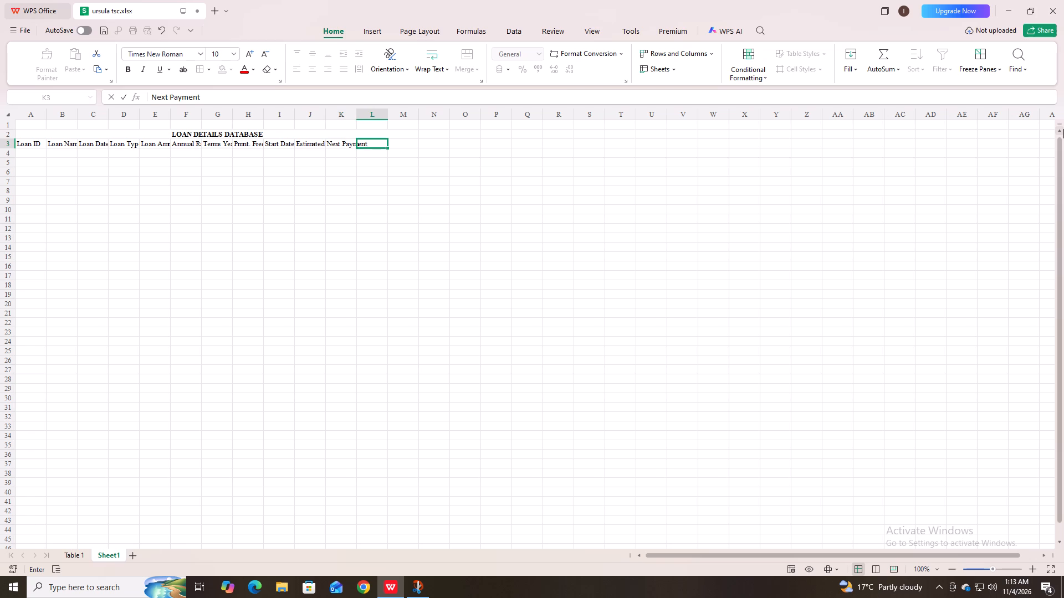
Enter the column header "Total Payment" in cell L3 of the header row.
key("t")
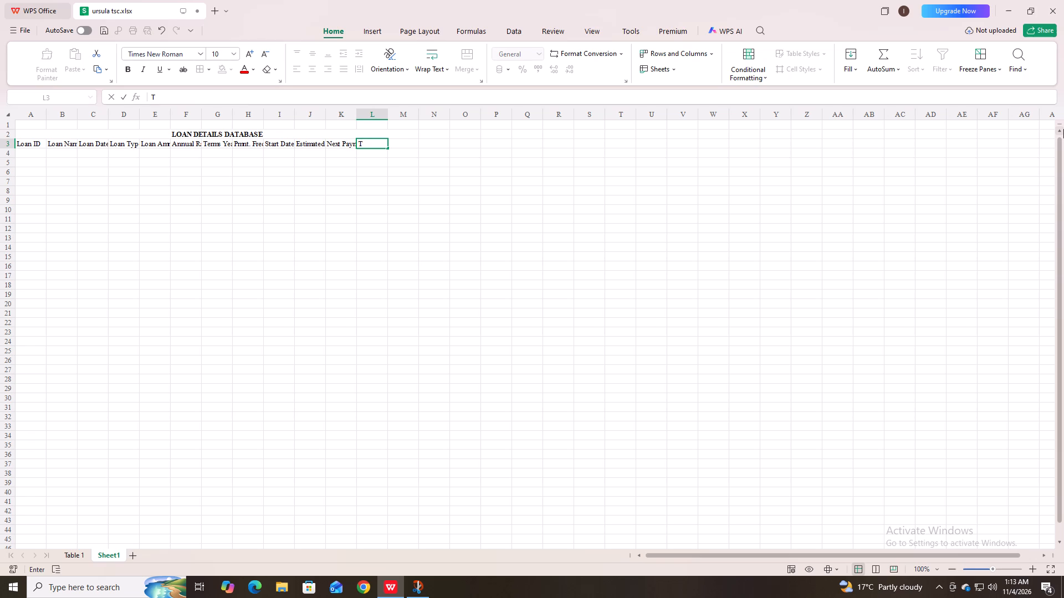
key("o")
type("ta")
key("l")
key("space")
key("p")
key("a")
type("yme")
key("n")
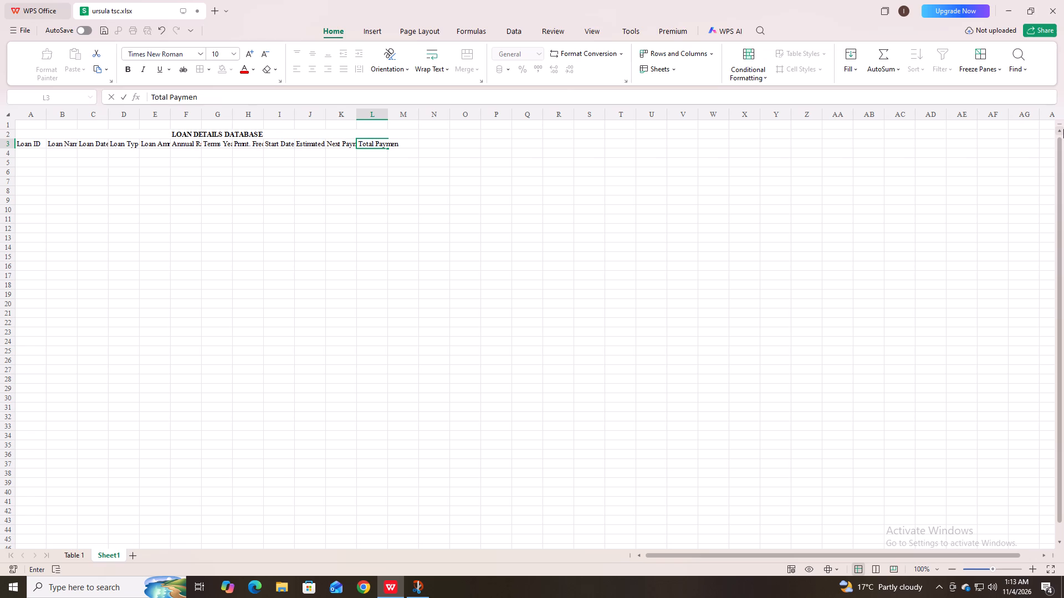
key("t")
key("Right")
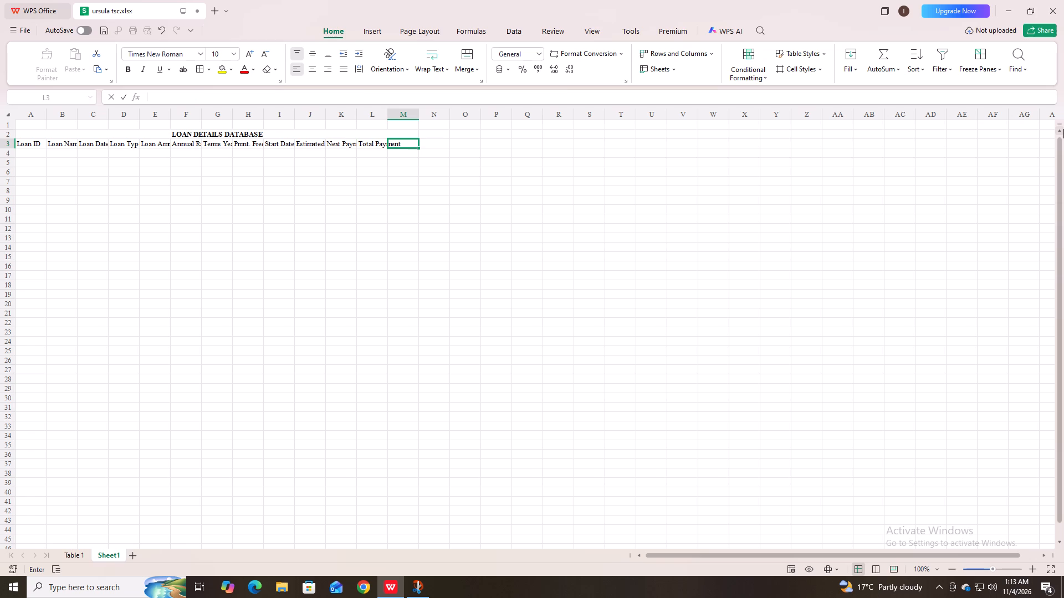
Enter the column header "Pmnt Days" in cell M3 of the header row.
key("p")
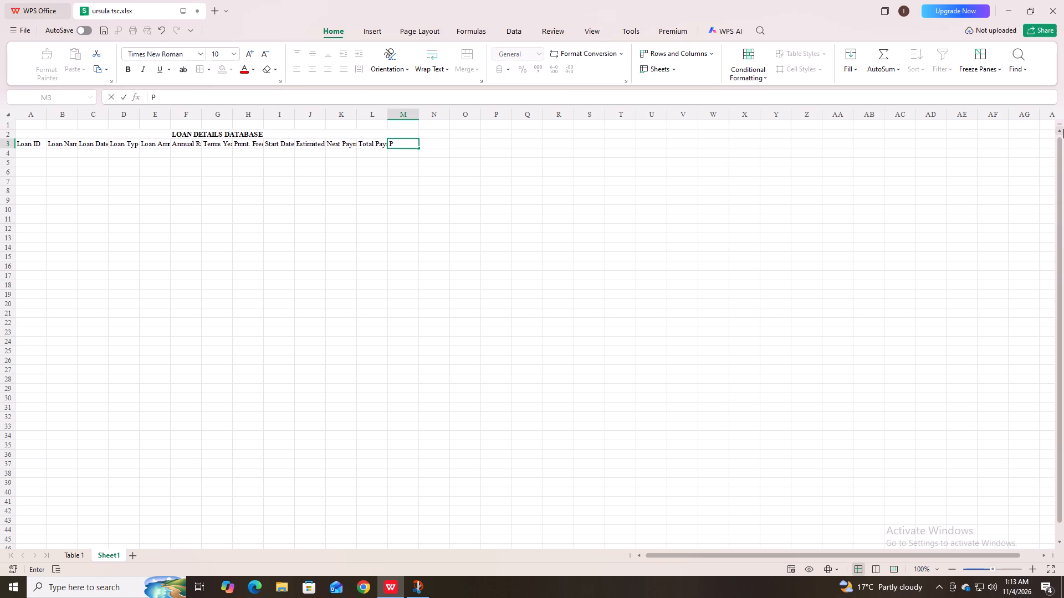
type("mnt")
key("space")
key("d")
key("a")
type("ys")
left_click(25, 143)
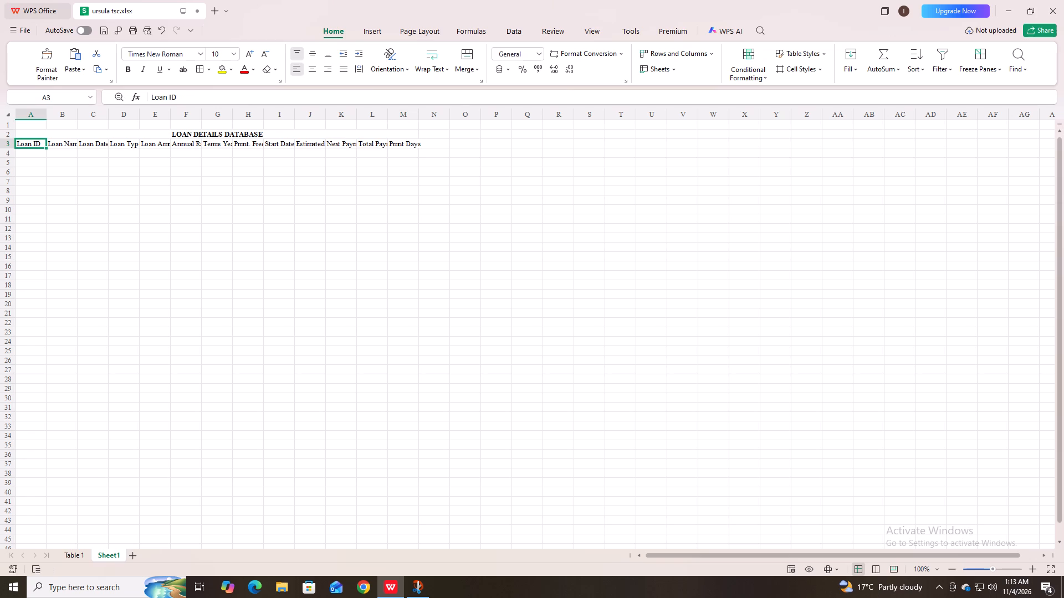
Apply Smart Wrap to the header row cells from Loan ID in A3 through Pmnt Days in M3.
left_click_drag(19, 143, 79, 148)
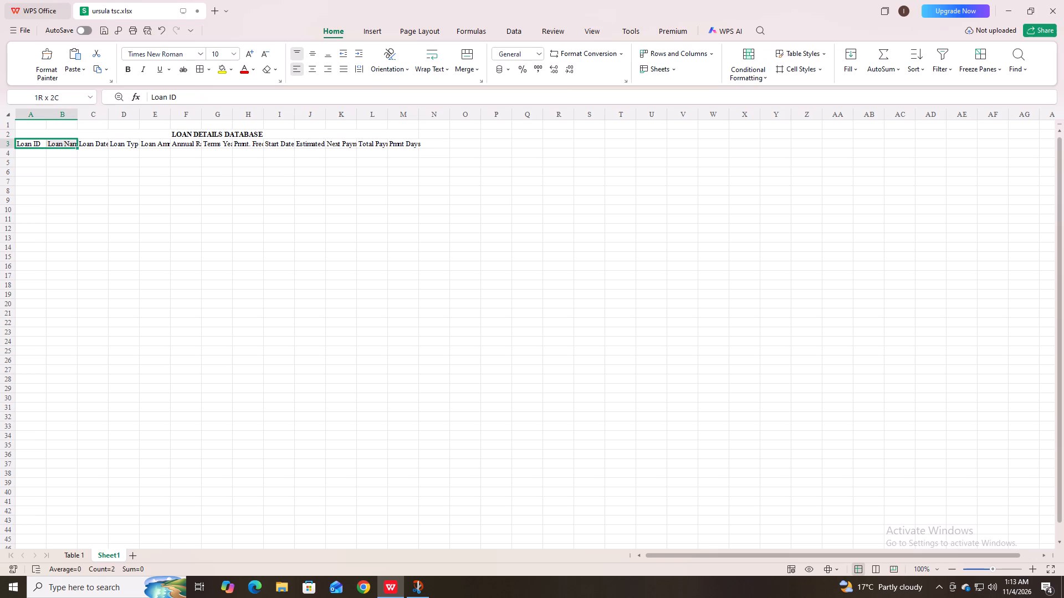
left_click_drag(79, 148, 301, 142)
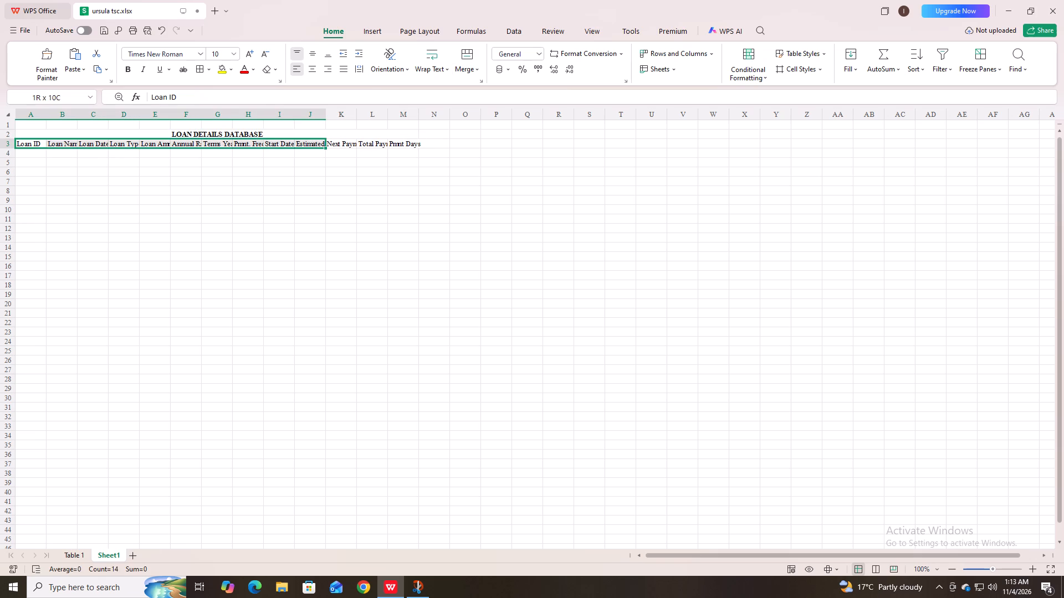
left_click_drag(301, 142, 393, 140)
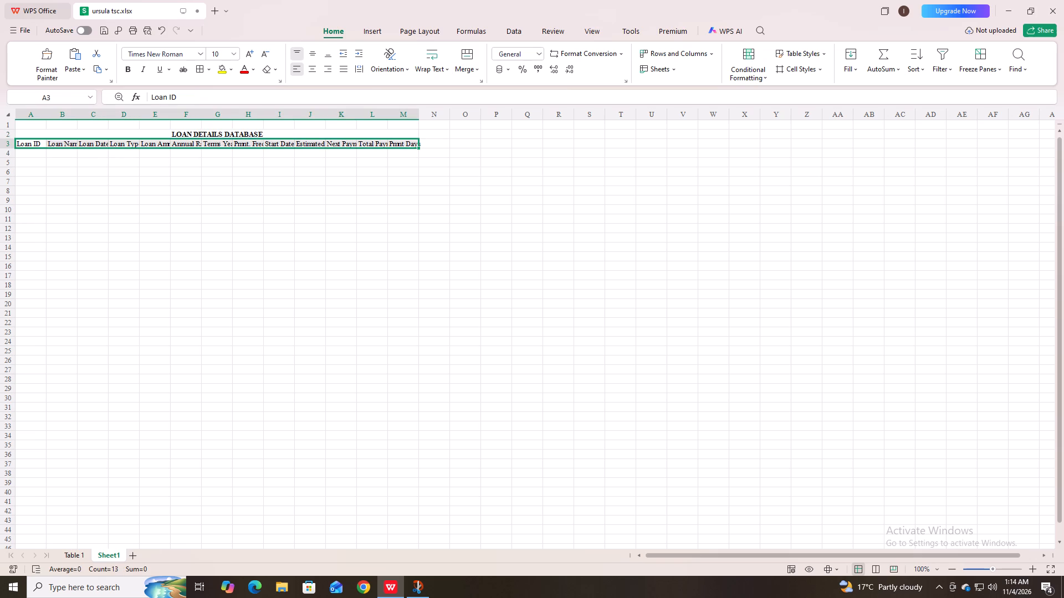
left_click(446, 69)
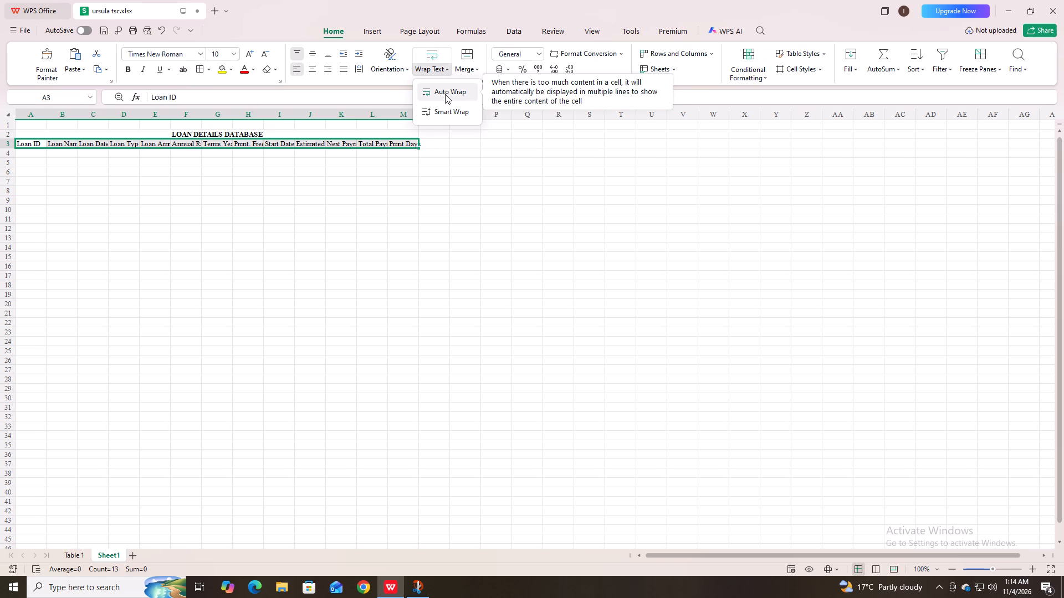
left_click(444, 109)
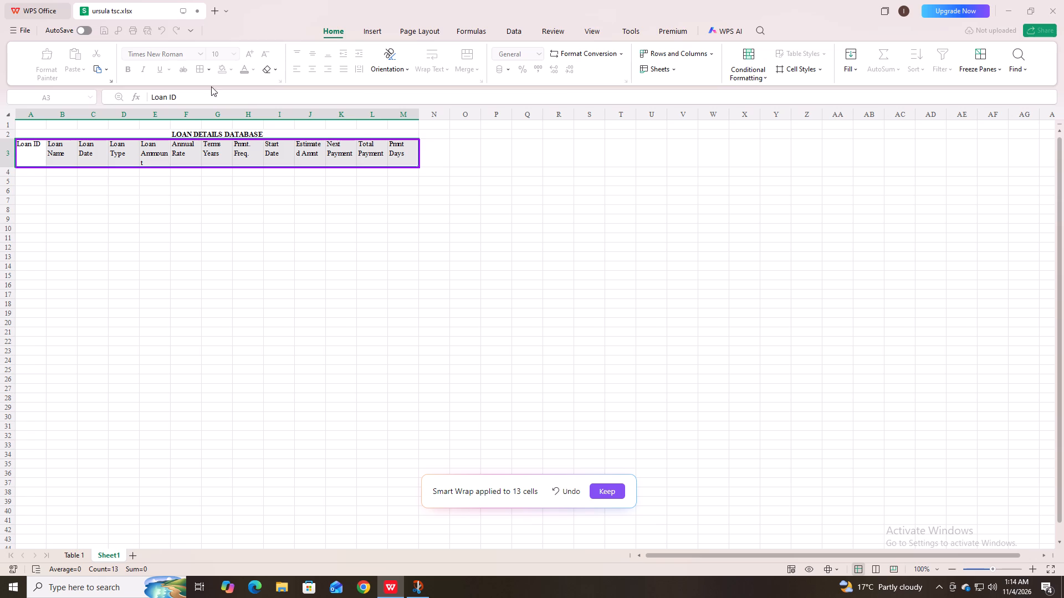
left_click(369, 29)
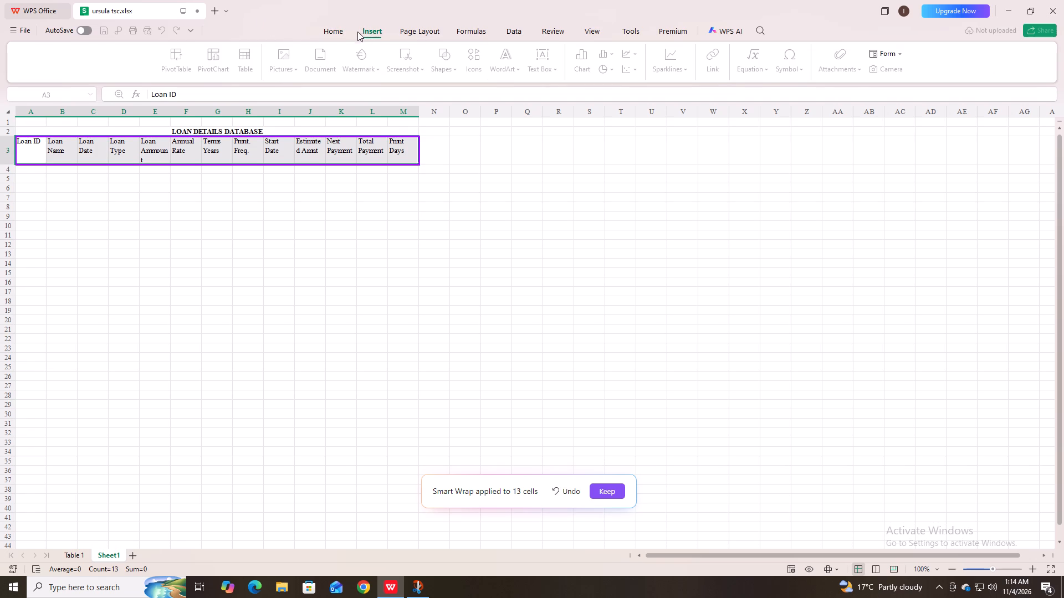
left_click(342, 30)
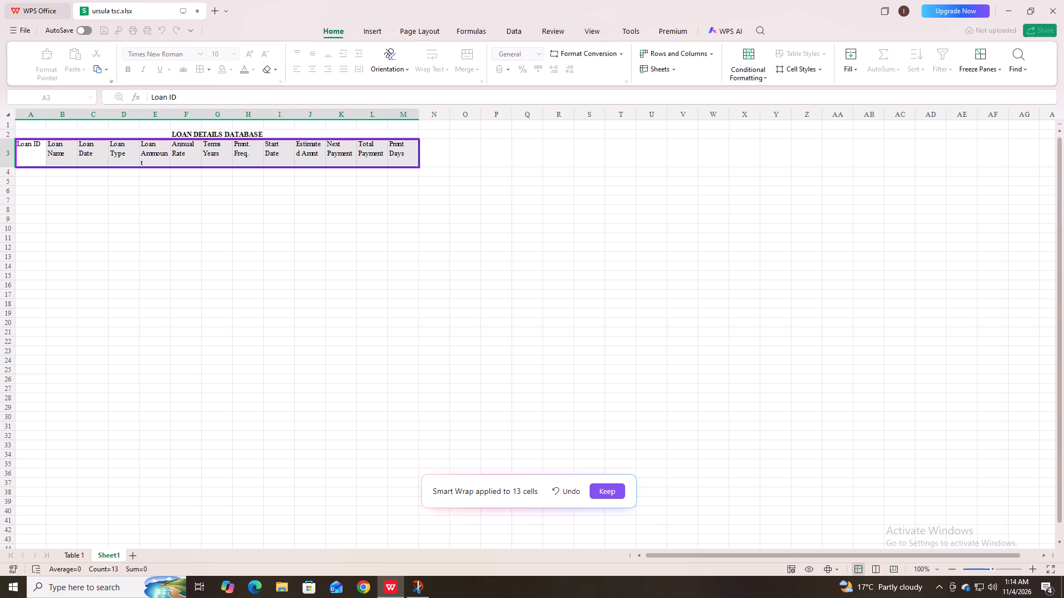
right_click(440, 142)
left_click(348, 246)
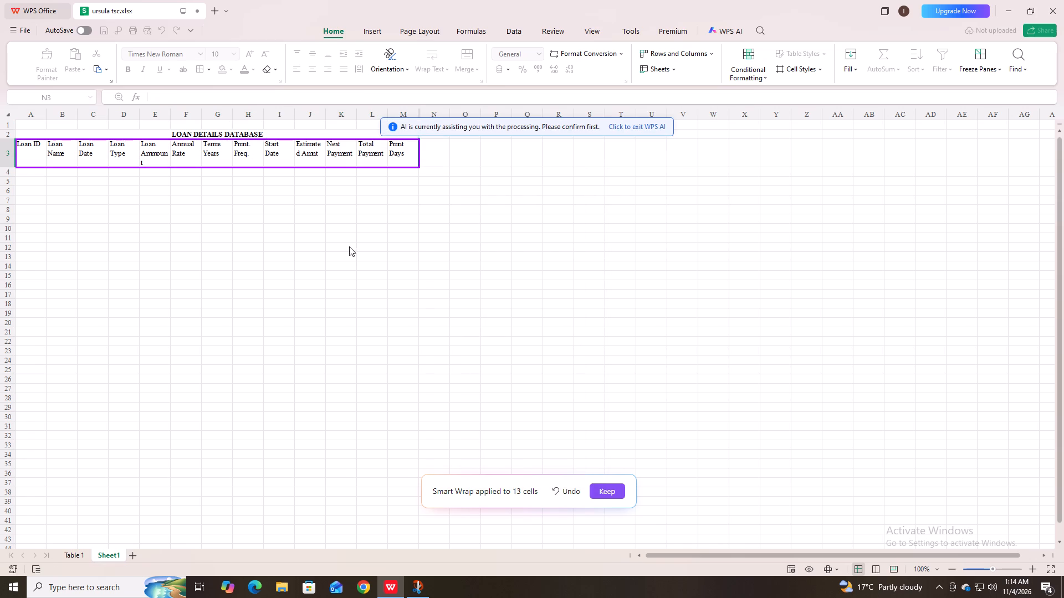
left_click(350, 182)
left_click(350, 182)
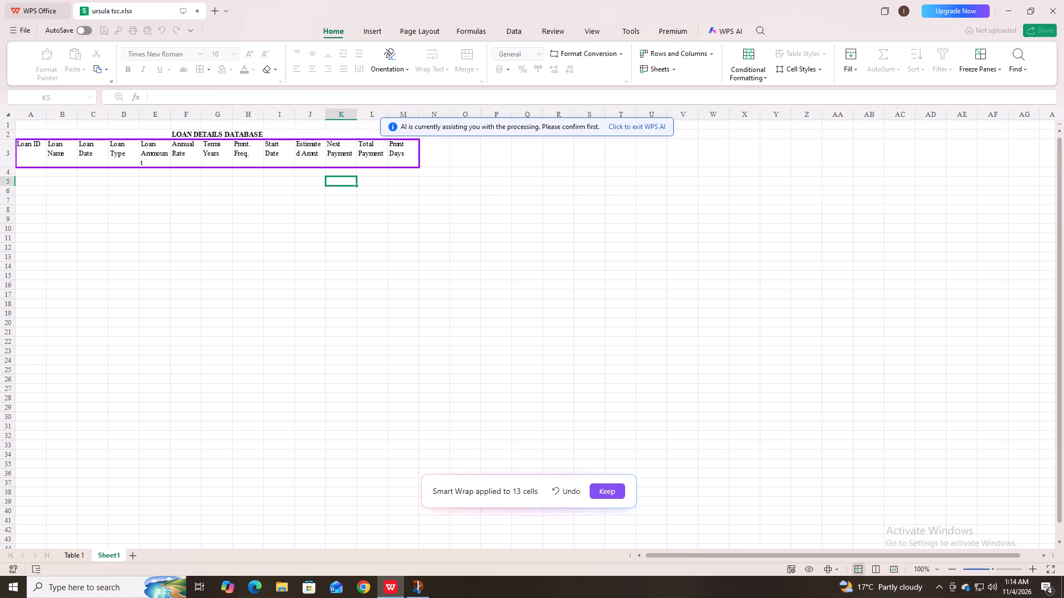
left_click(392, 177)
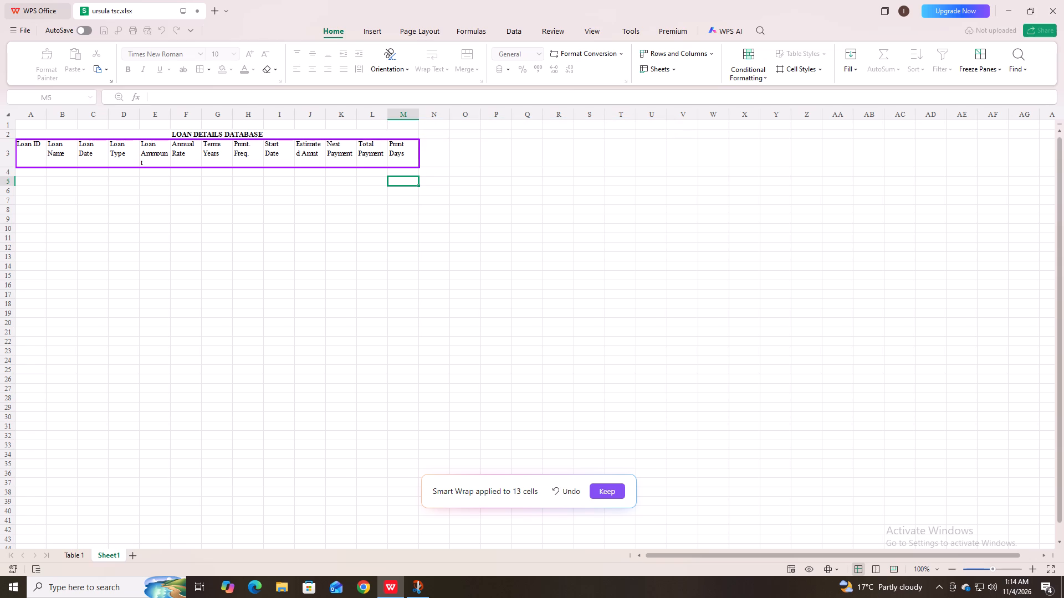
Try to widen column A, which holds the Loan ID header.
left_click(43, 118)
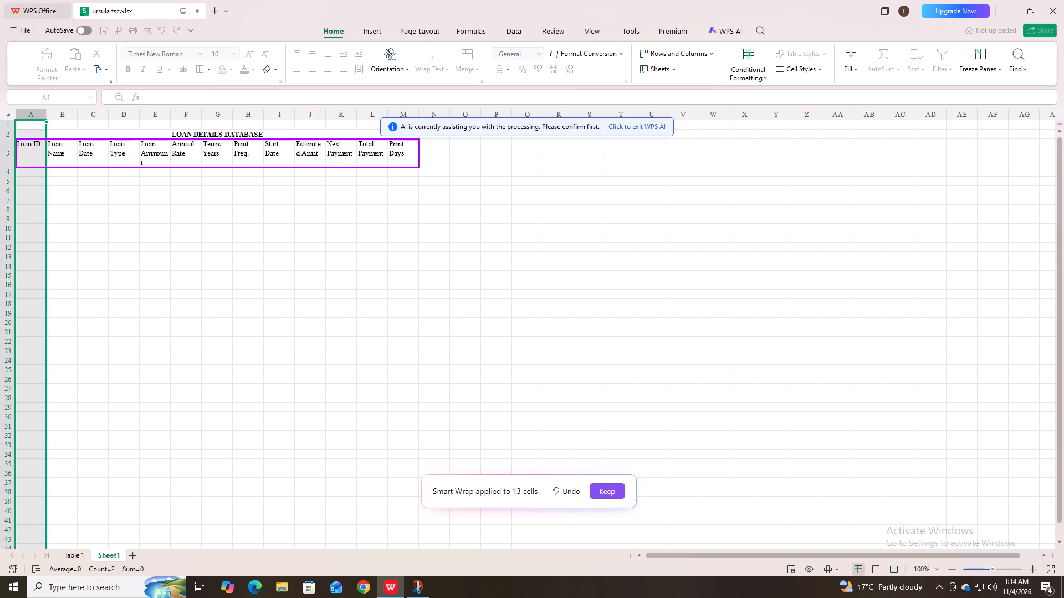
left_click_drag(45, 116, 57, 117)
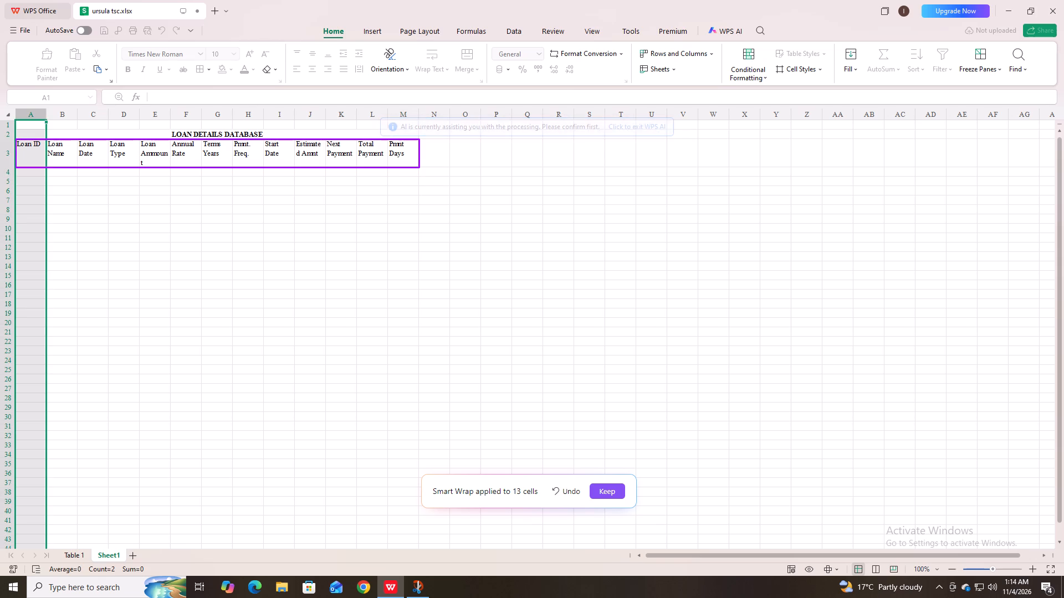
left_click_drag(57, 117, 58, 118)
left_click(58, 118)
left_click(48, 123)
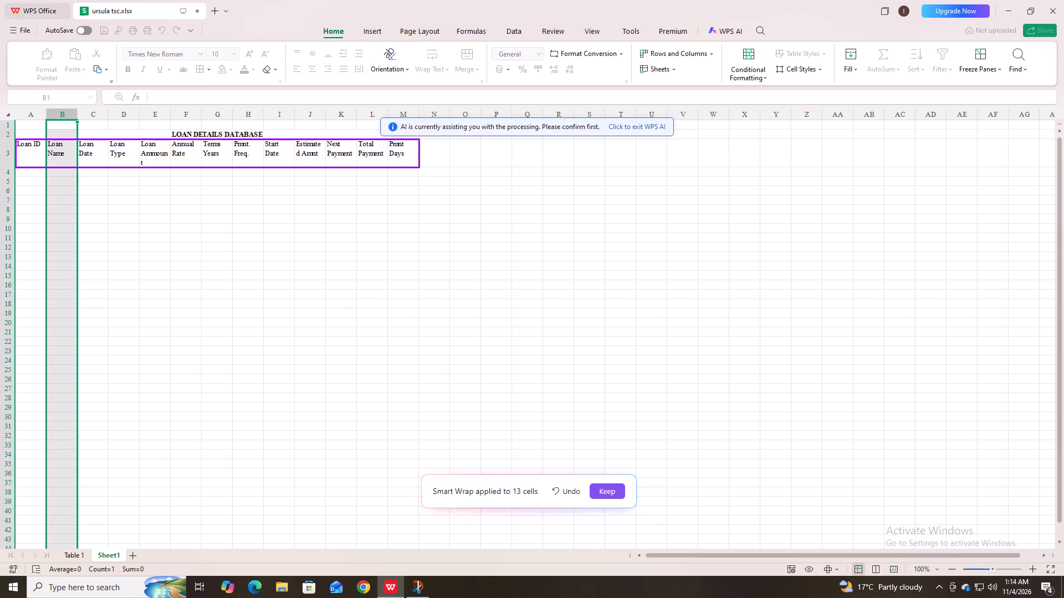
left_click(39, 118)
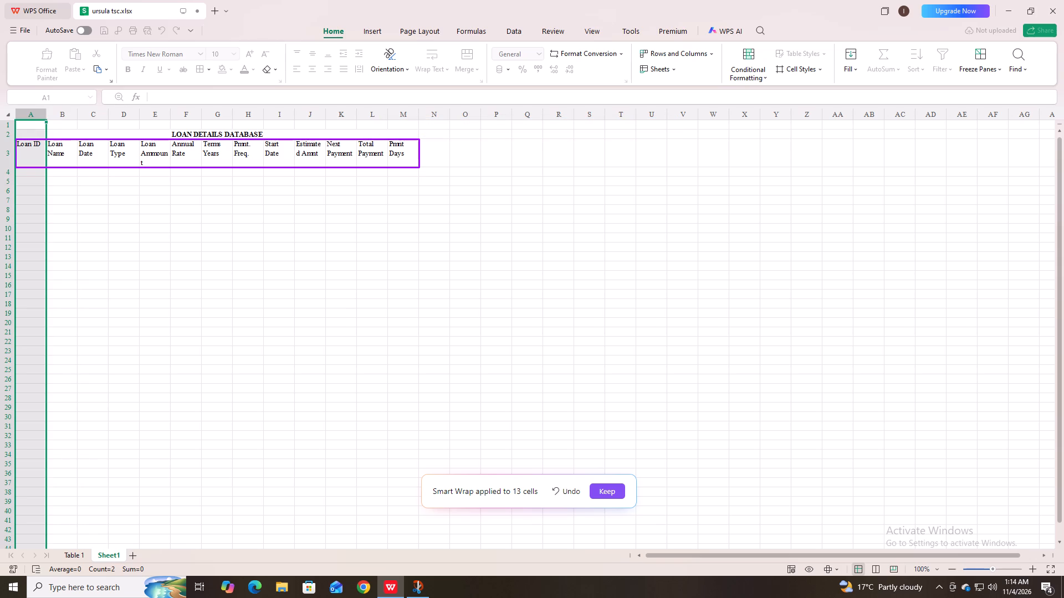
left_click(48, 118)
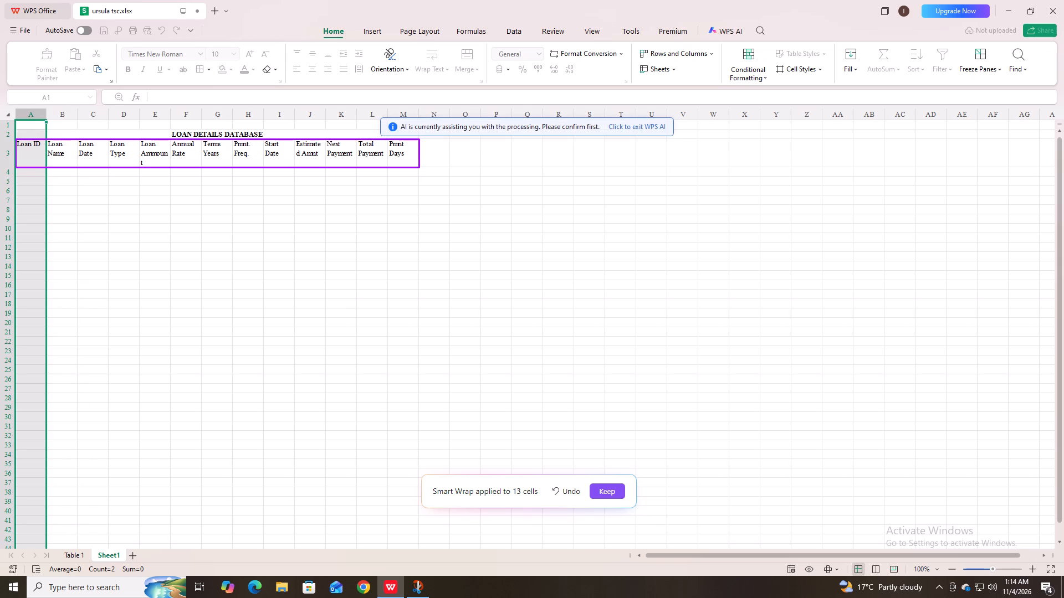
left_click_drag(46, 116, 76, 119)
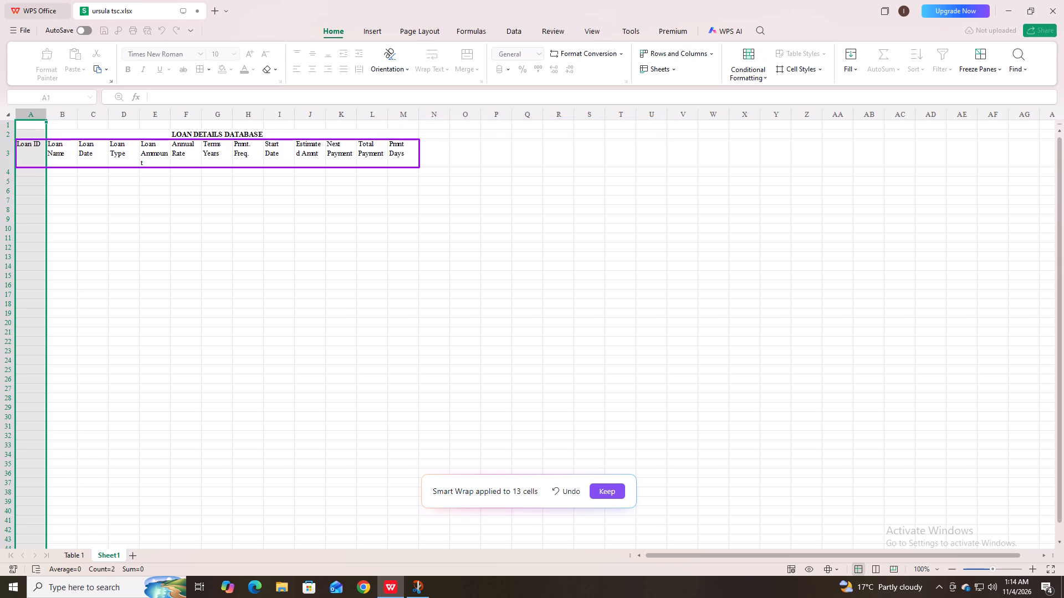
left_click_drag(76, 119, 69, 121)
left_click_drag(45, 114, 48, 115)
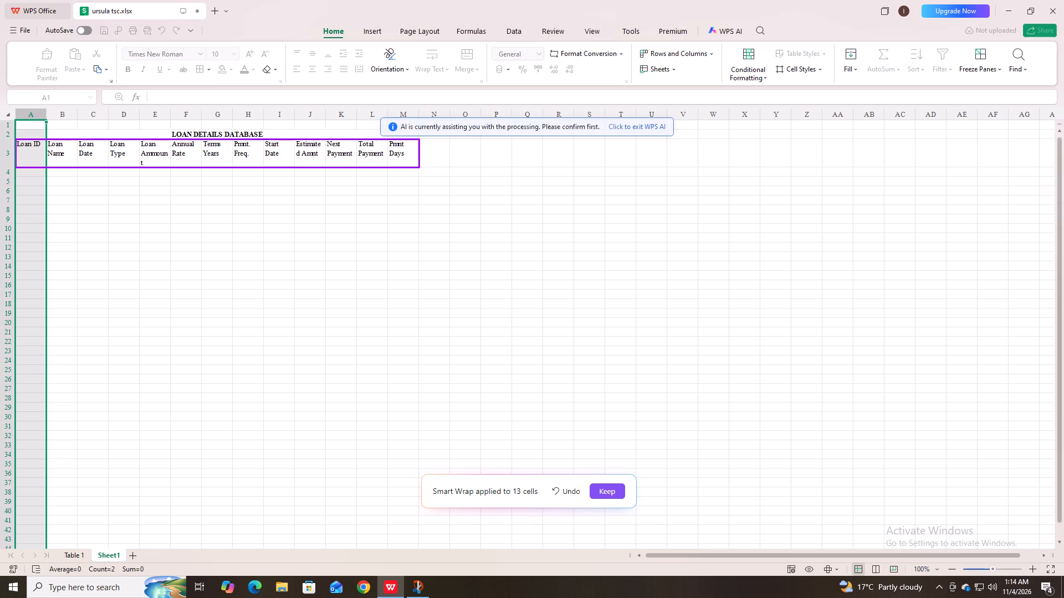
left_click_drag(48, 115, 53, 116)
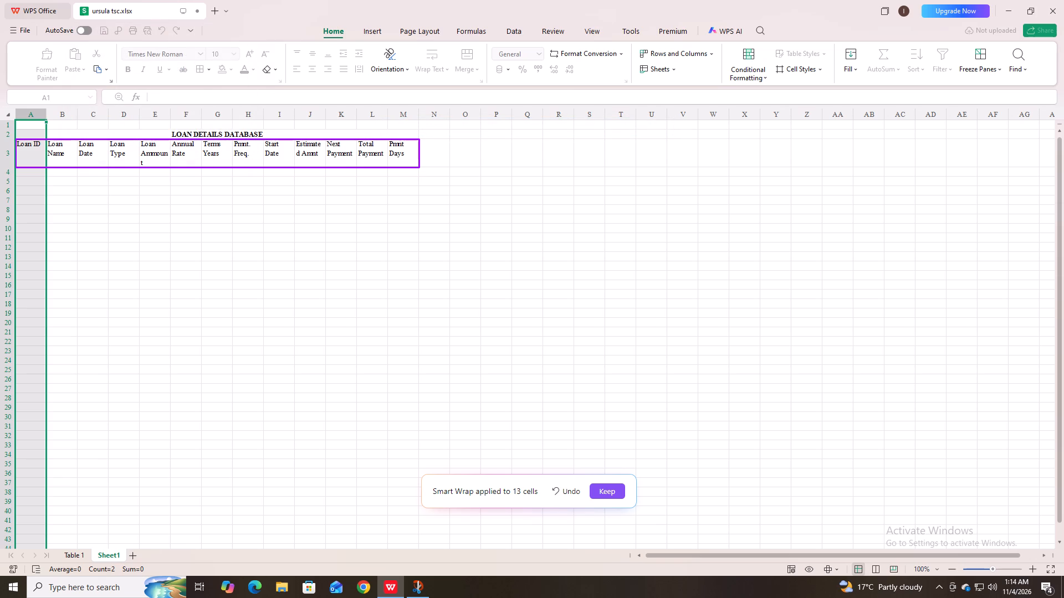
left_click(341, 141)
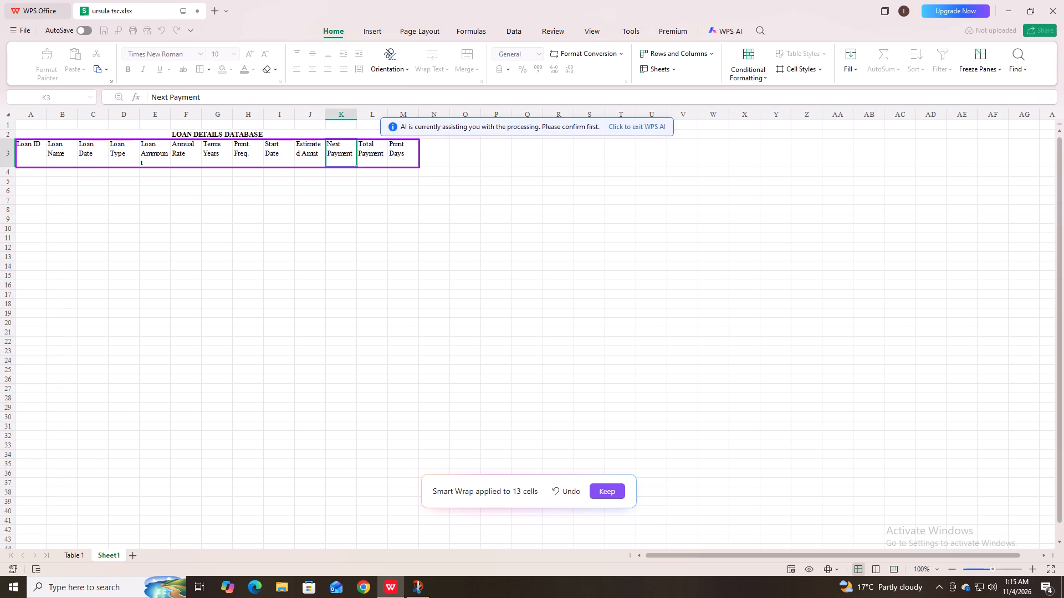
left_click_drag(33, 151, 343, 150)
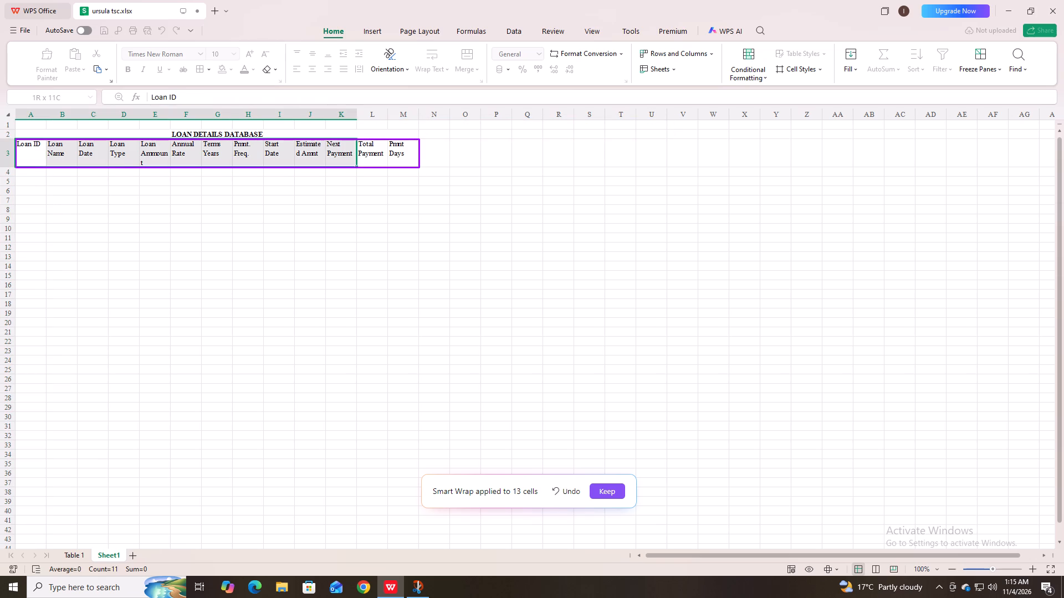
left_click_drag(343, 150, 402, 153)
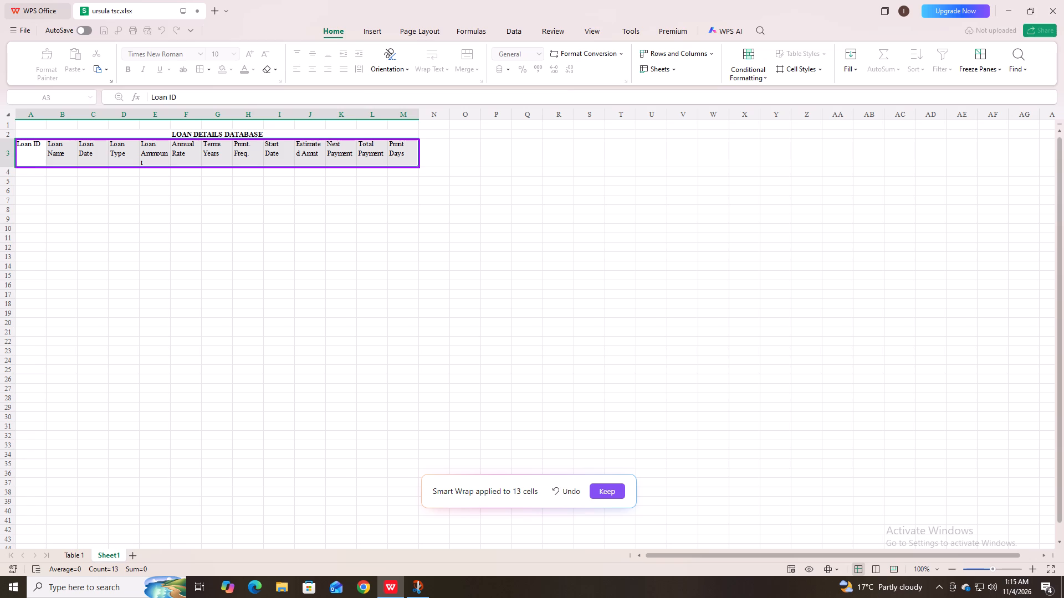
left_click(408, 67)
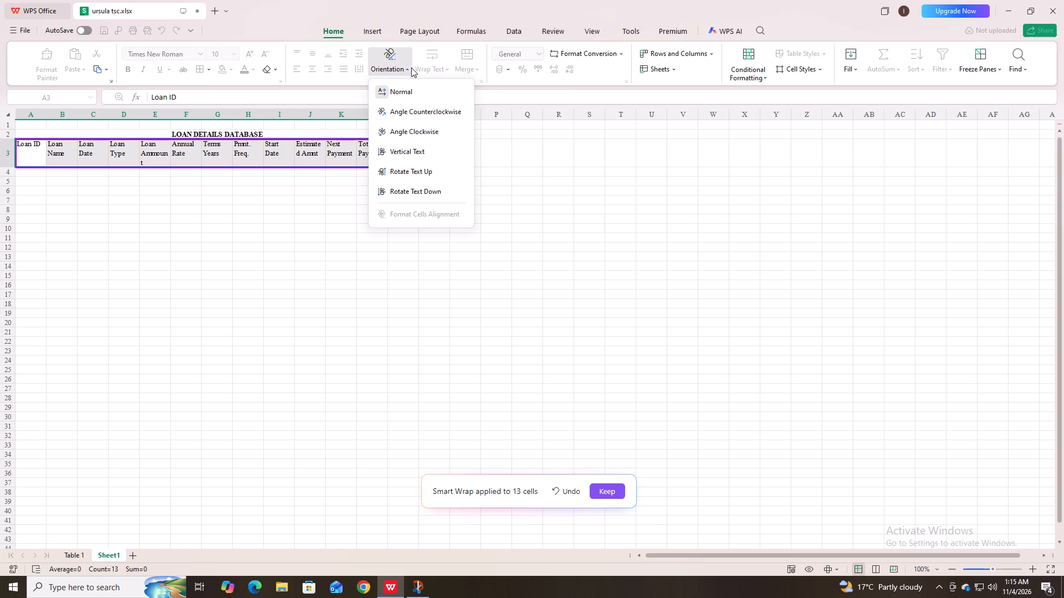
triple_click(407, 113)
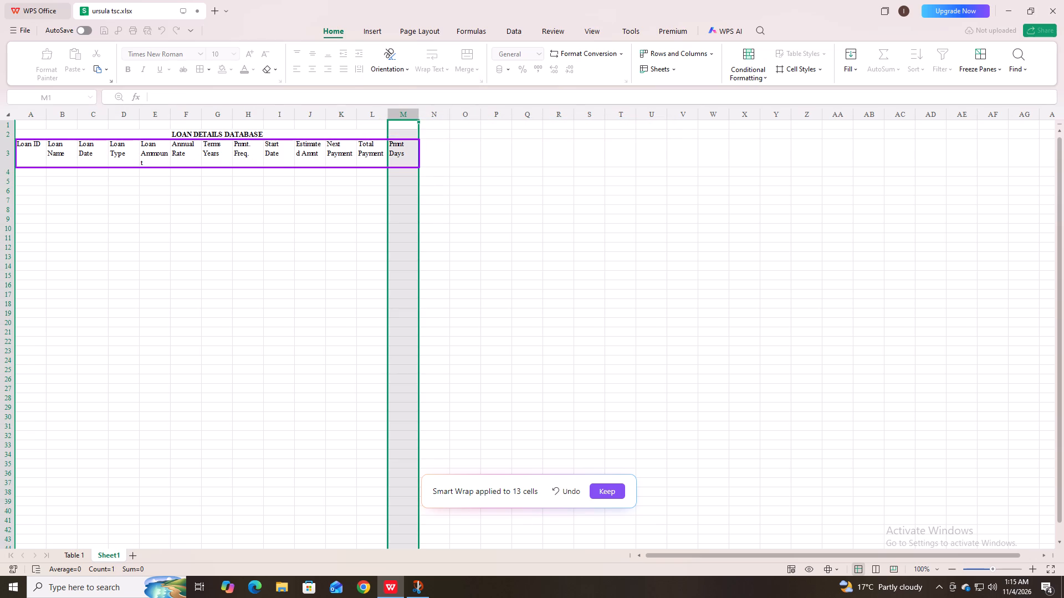
Undo the Smart Wrap and turn off Auto Wrap for the header cells A3 through M3.
left_click(566, 492)
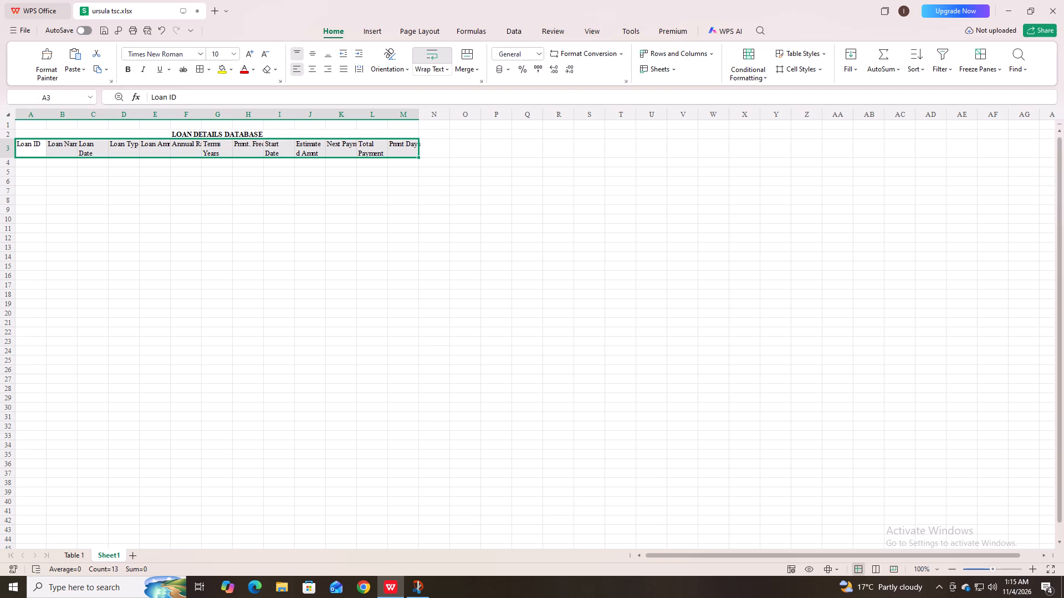
left_click(447, 67)
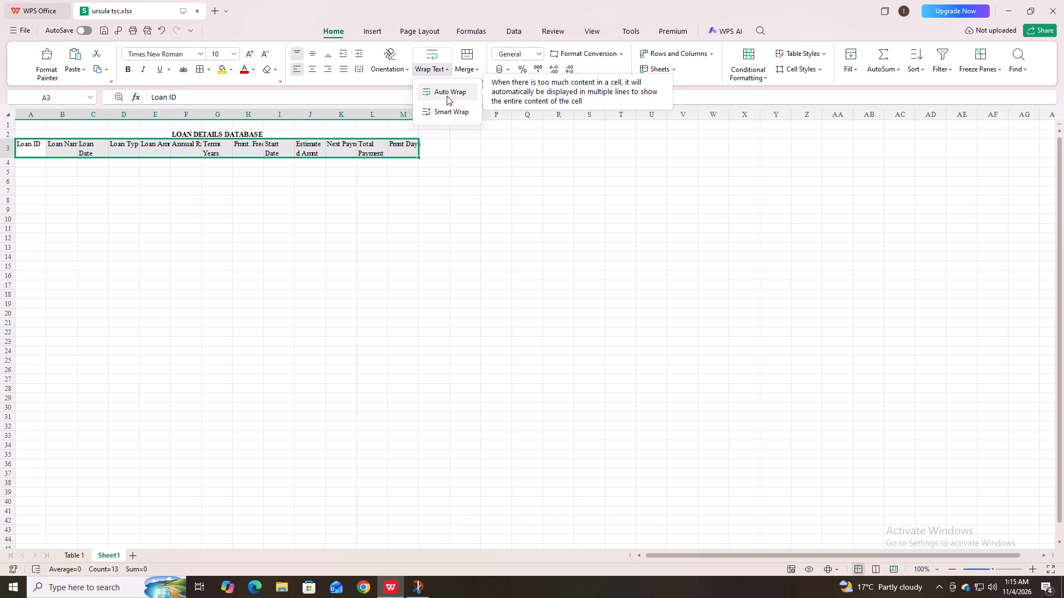
left_click(447, 96)
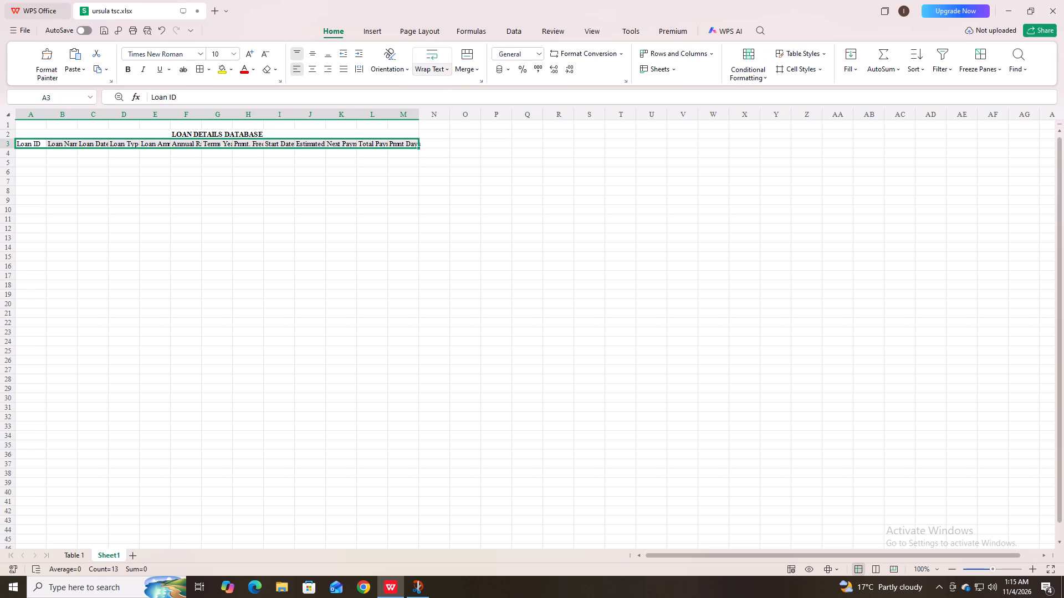
Widen columns A through G one by one, covering the headers from Loan ID to Terms Years.
left_click(39, 127)
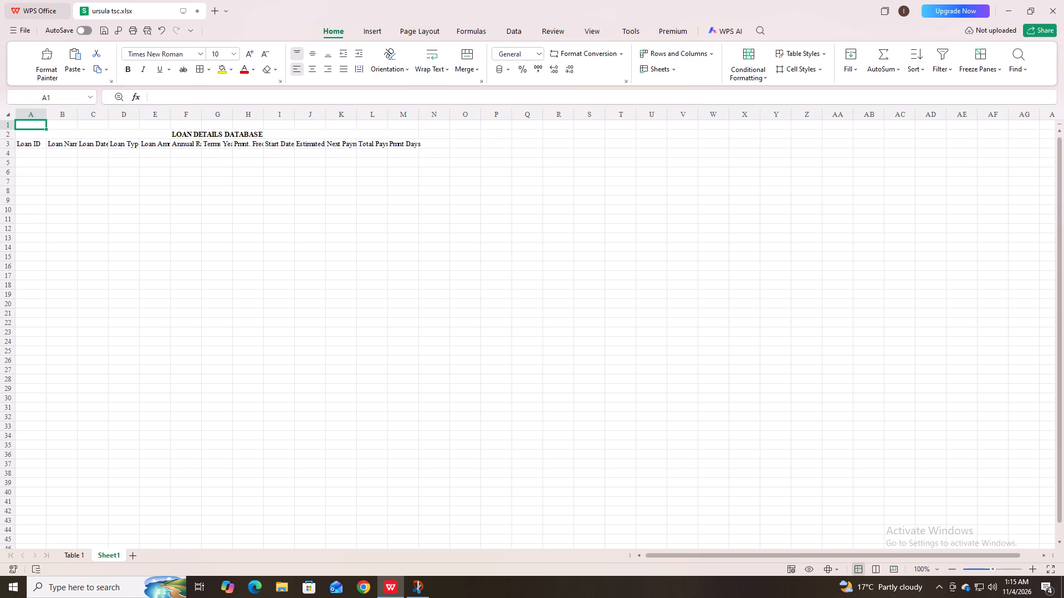
left_click_drag(45, 109, 57, 110)
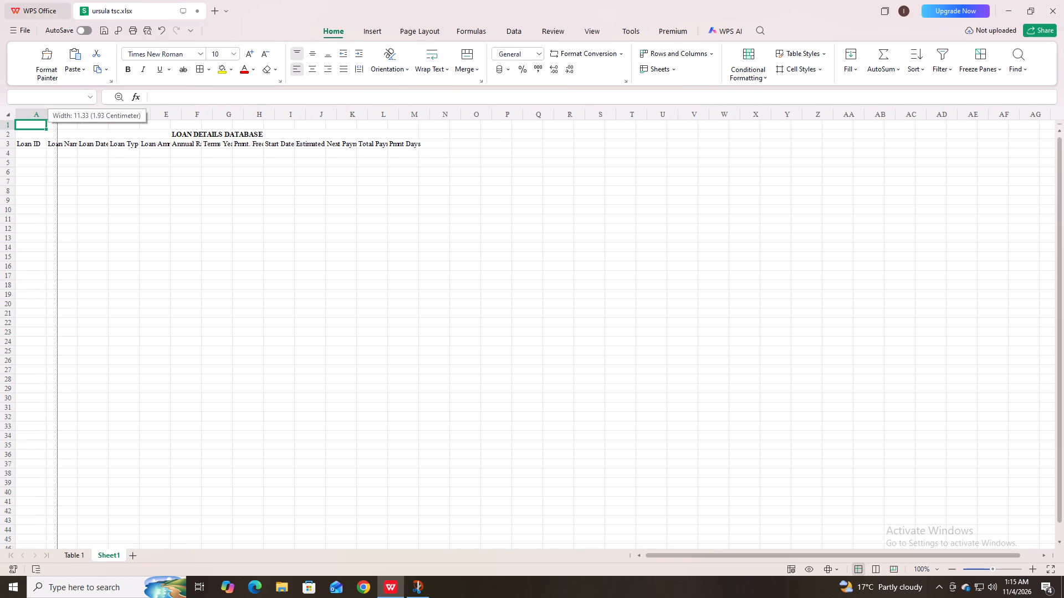
left_click_drag(57, 110, 58, 110)
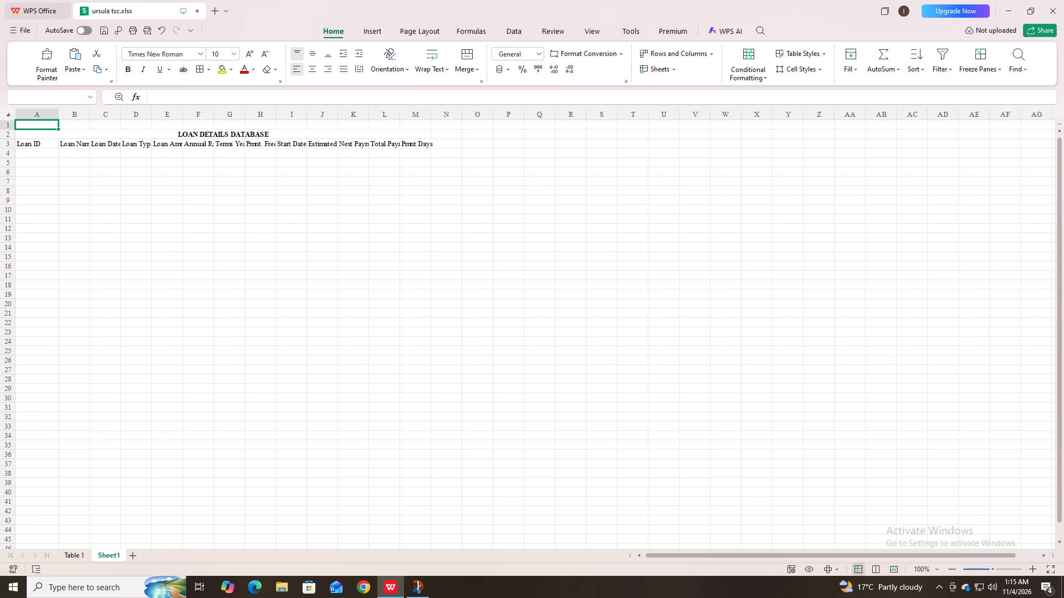
left_click_drag(91, 112, 102, 111)
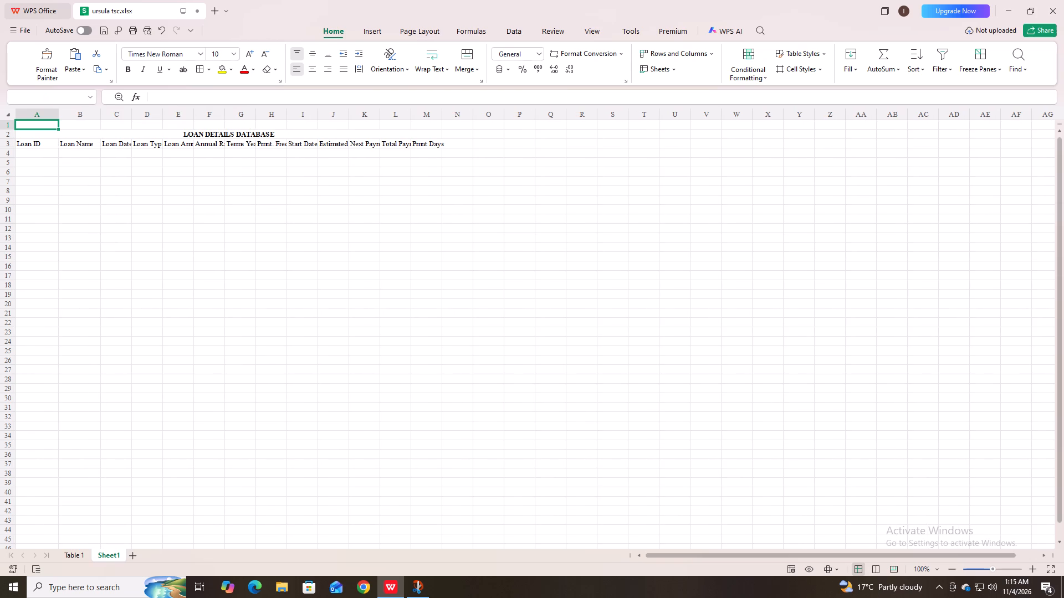
left_click_drag(133, 112, 149, 112)
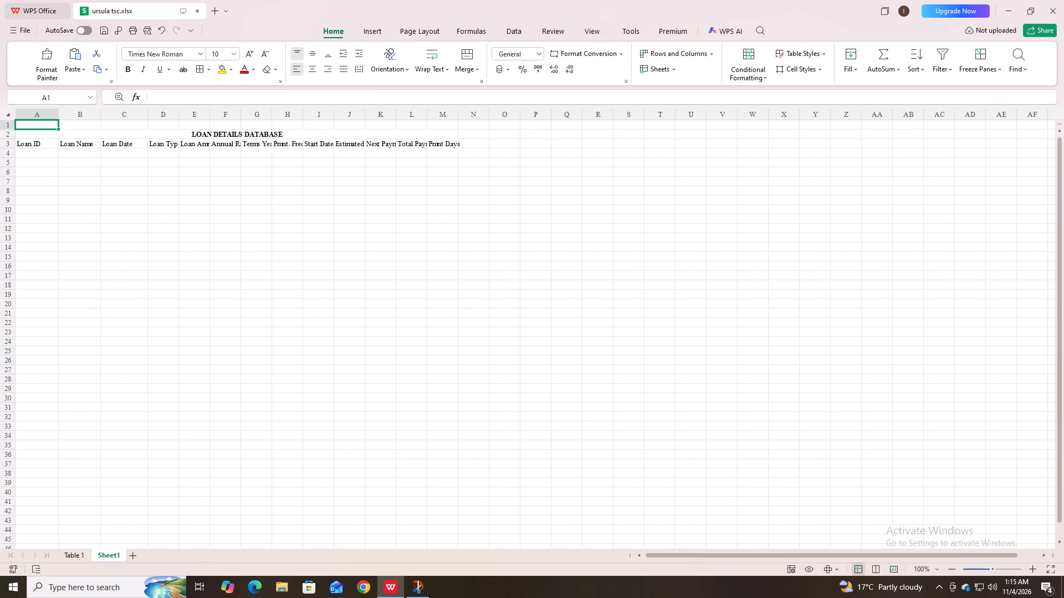
left_click_drag(178, 112, 188, 110)
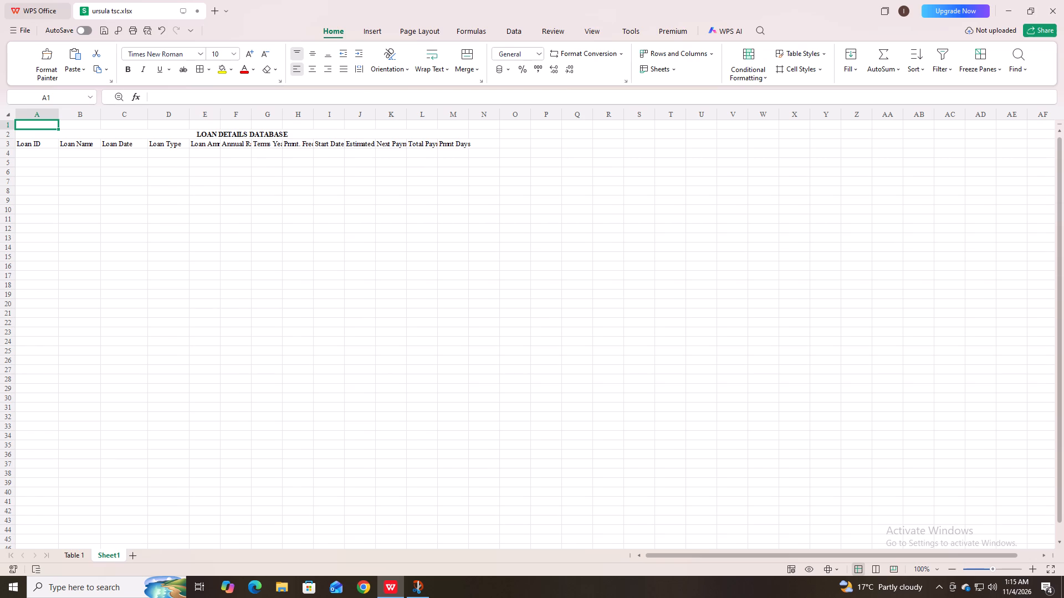
left_click_drag(221, 113, 231, 113)
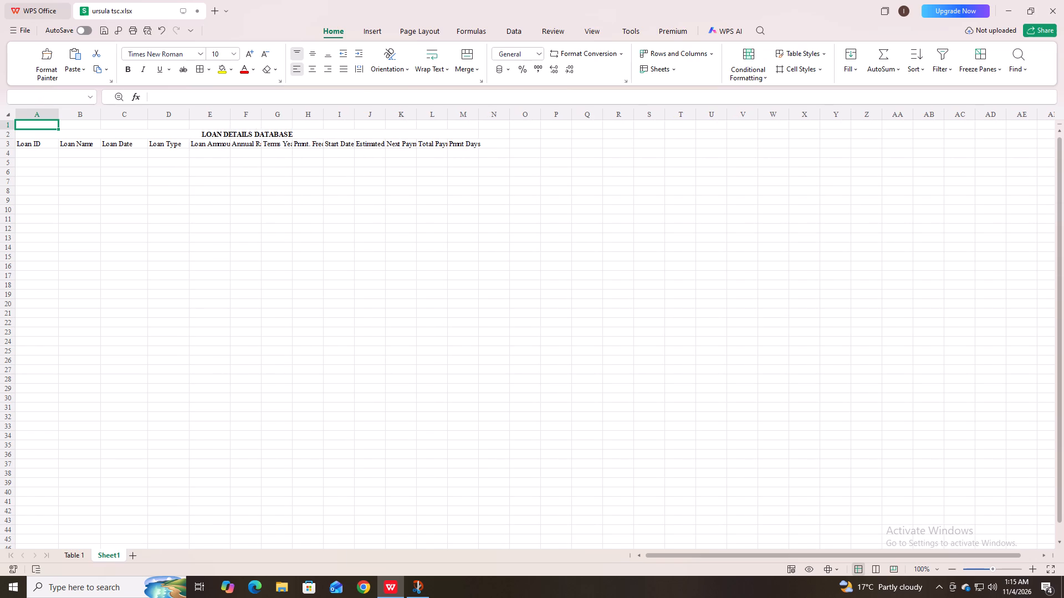
left_click_drag(264, 112, 278, 115)
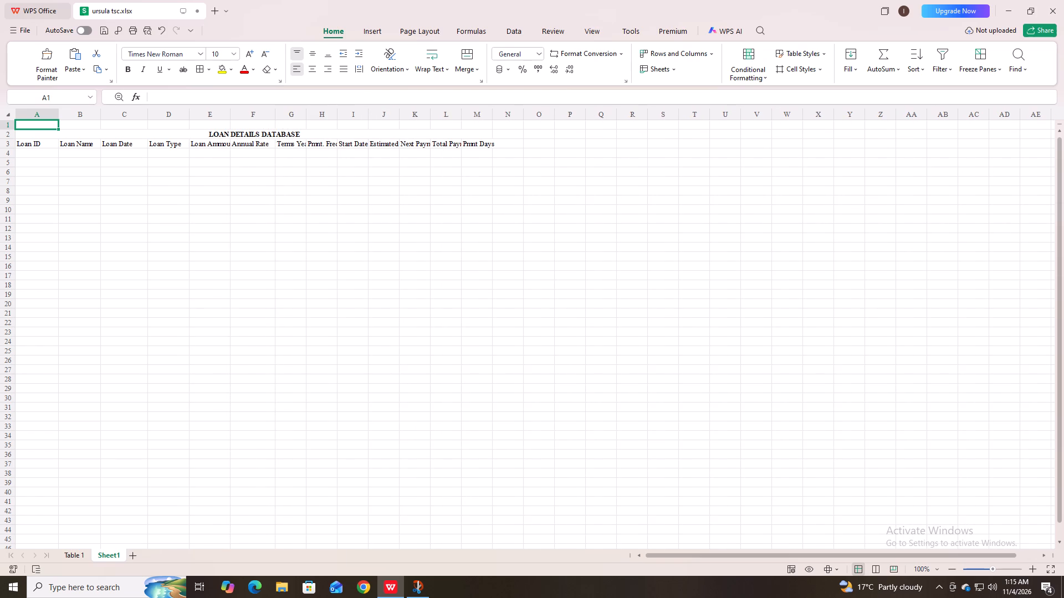
left_click_drag(308, 109, 323, 110)
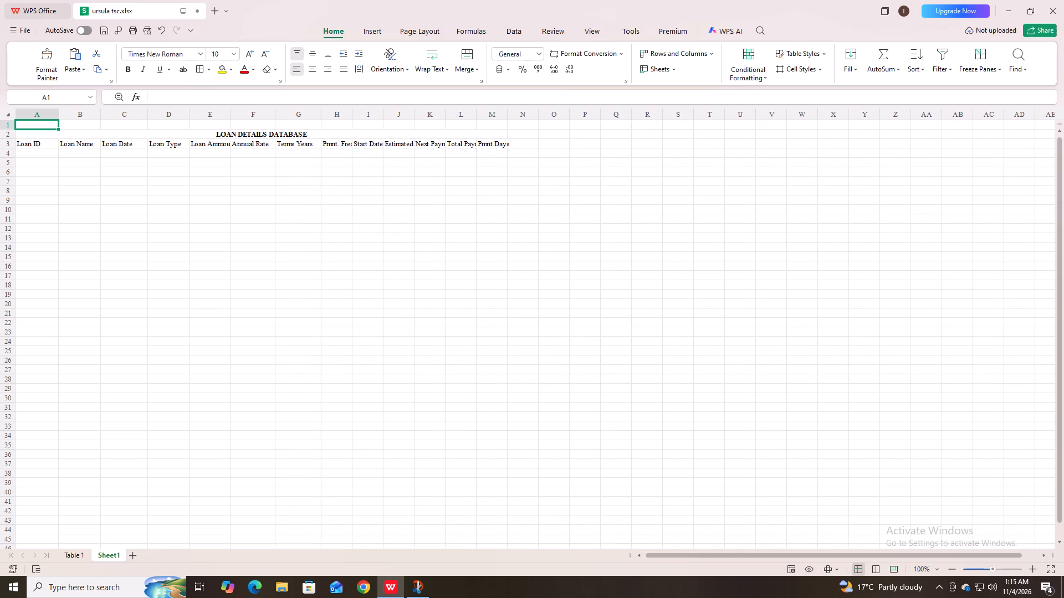
Widen columns H through M one by one, covering the headers from Pmnt. Freq. to Pmnt Days.
left_click_drag(355, 111, 364, 111)
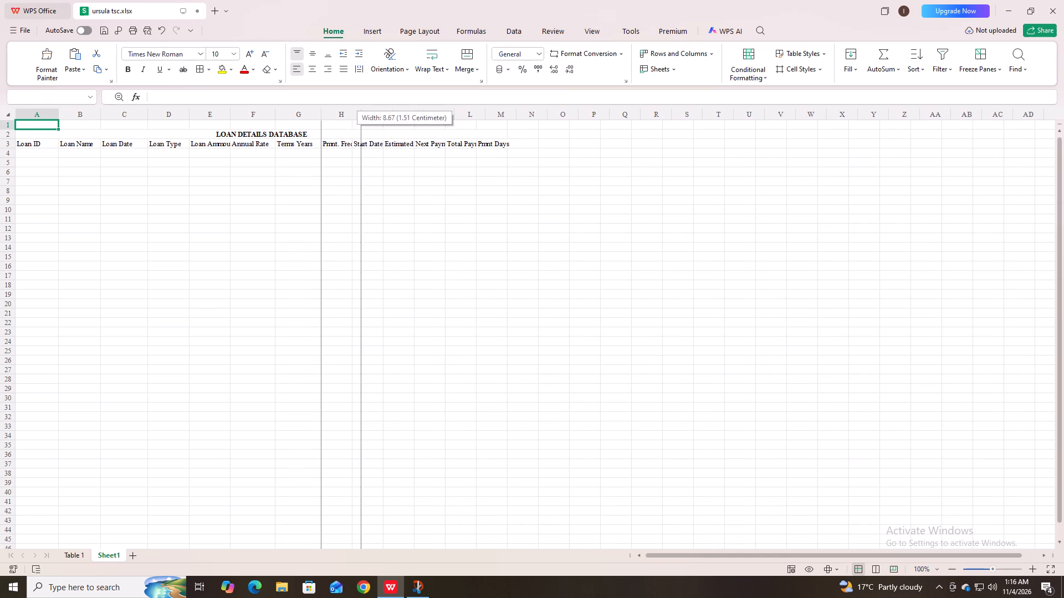
left_click_drag(364, 111, 370, 111)
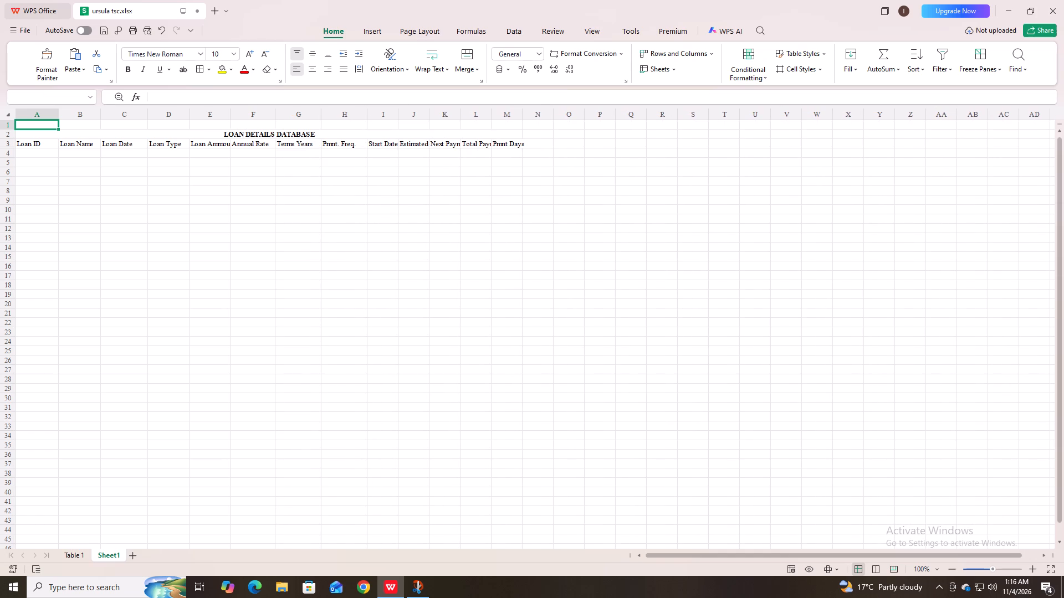
left_click_drag(396, 111, 421, 114)
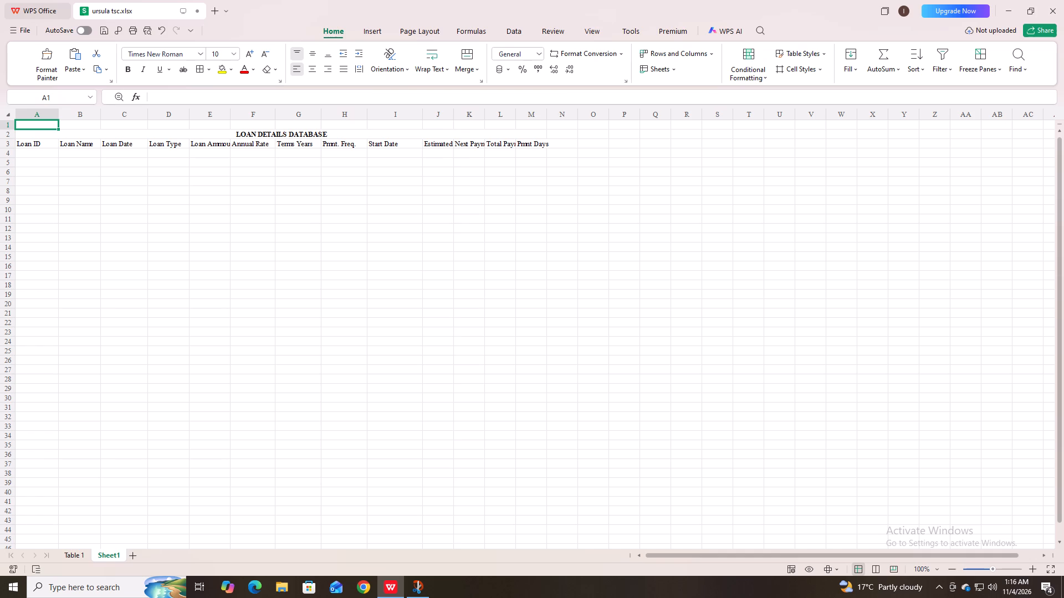
left_click_drag(454, 113, 469, 114)
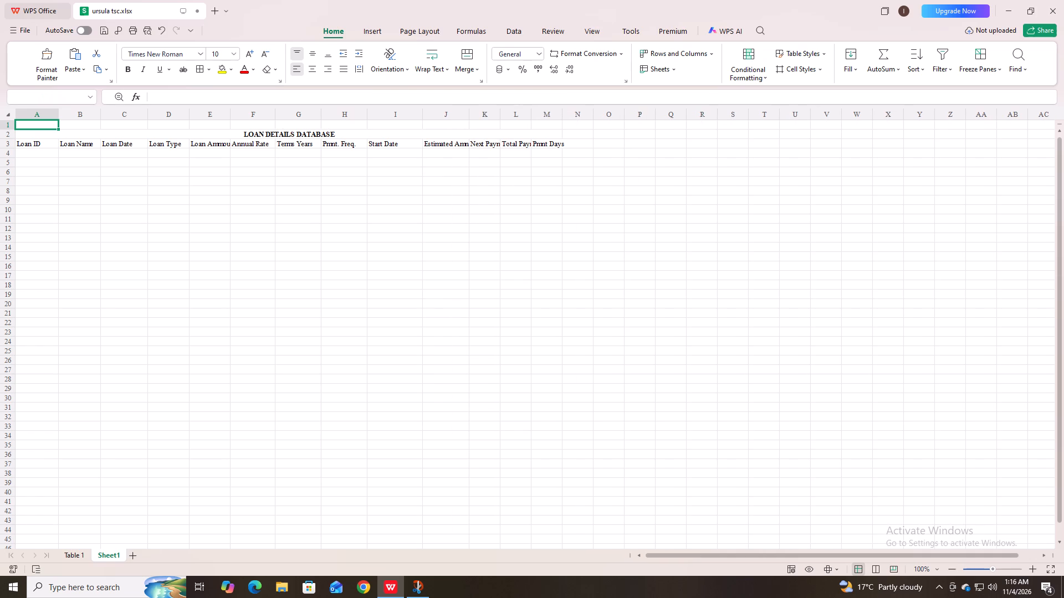
left_click_drag(501, 111, 513, 111)
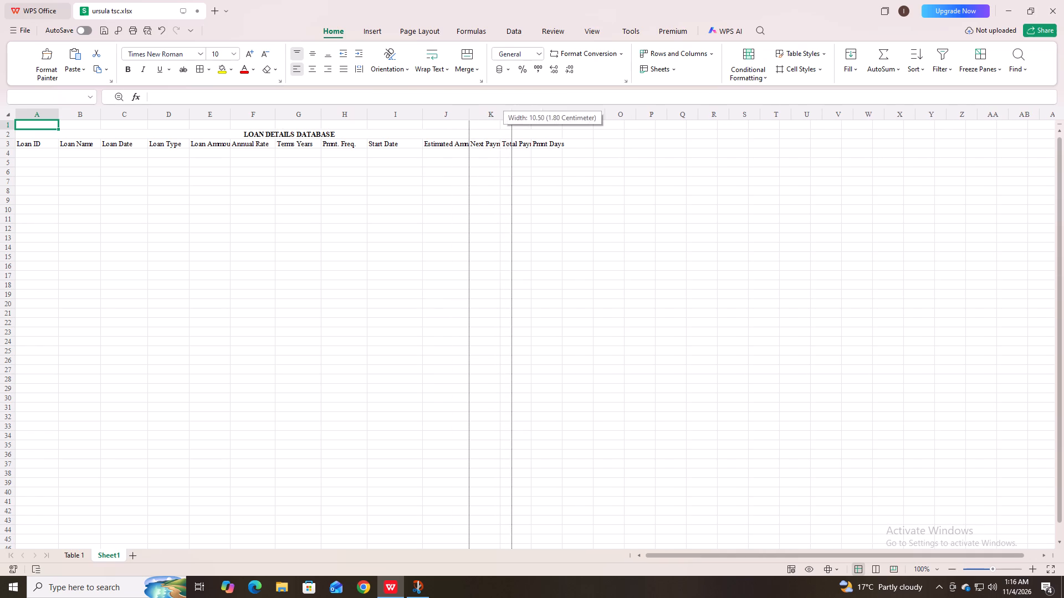
left_click_drag(513, 111, 513, 111)
left_click_drag(544, 112, 560, 109)
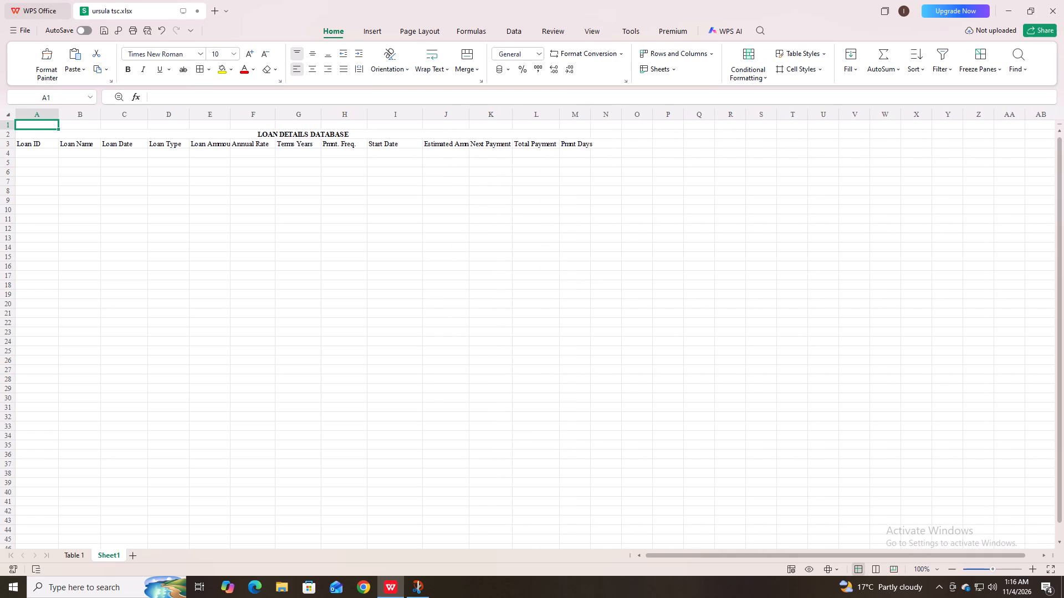
left_click_drag(590, 111, 620, 110)
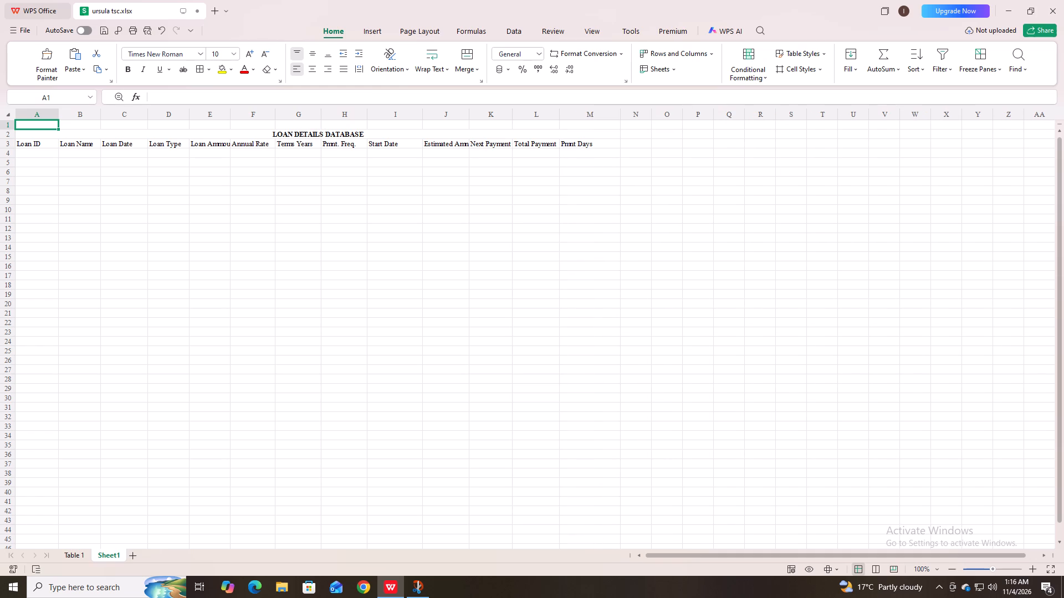
Fill the header row cells A3 through M3 with the standard green color.
left_click_drag(18, 143, 386, 148)
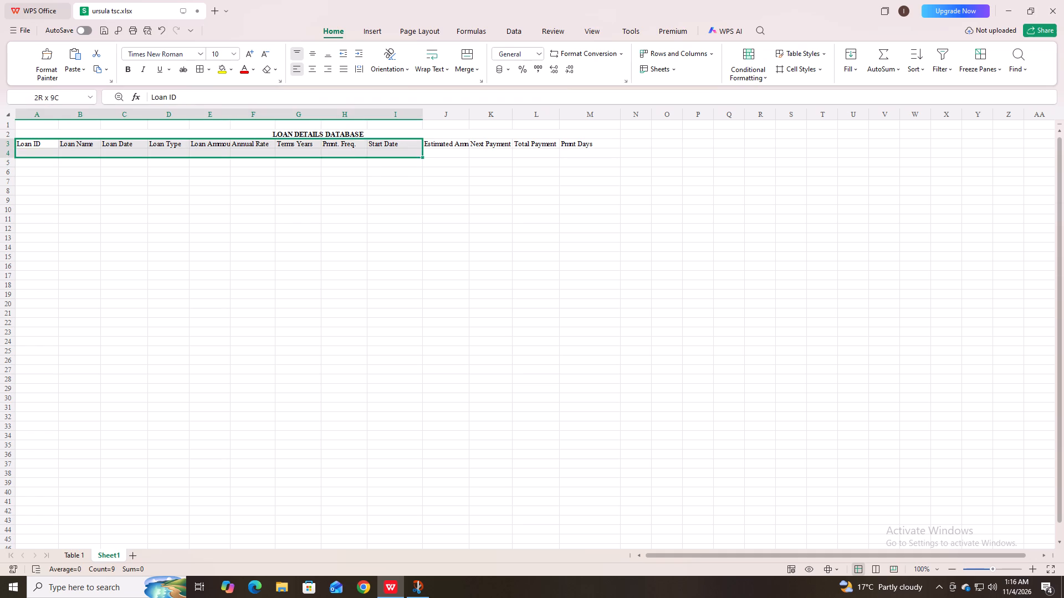
left_click_drag(386, 148, 569, 141)
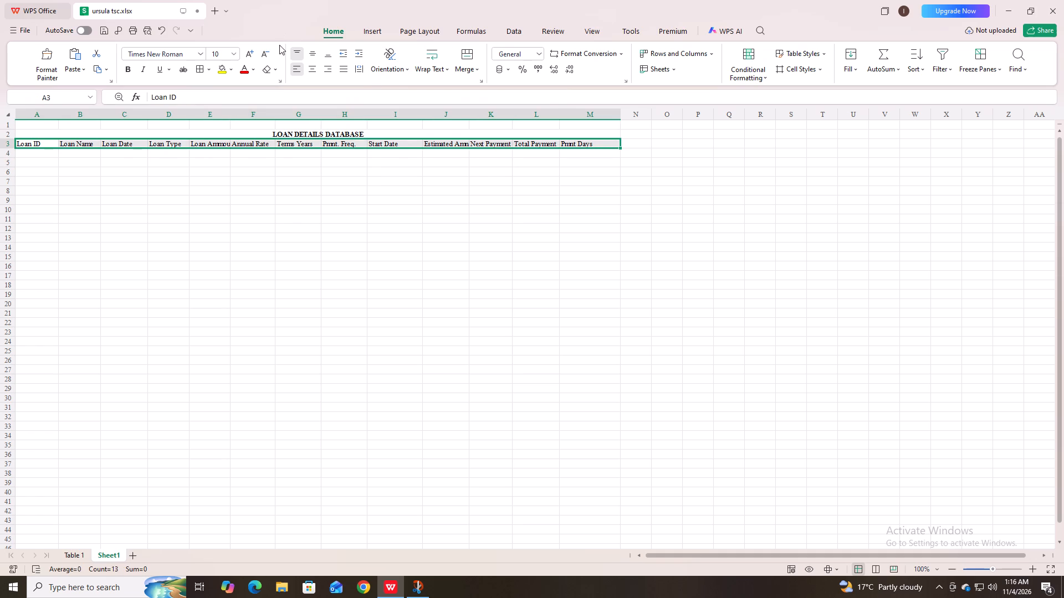
left_click(233, 70)
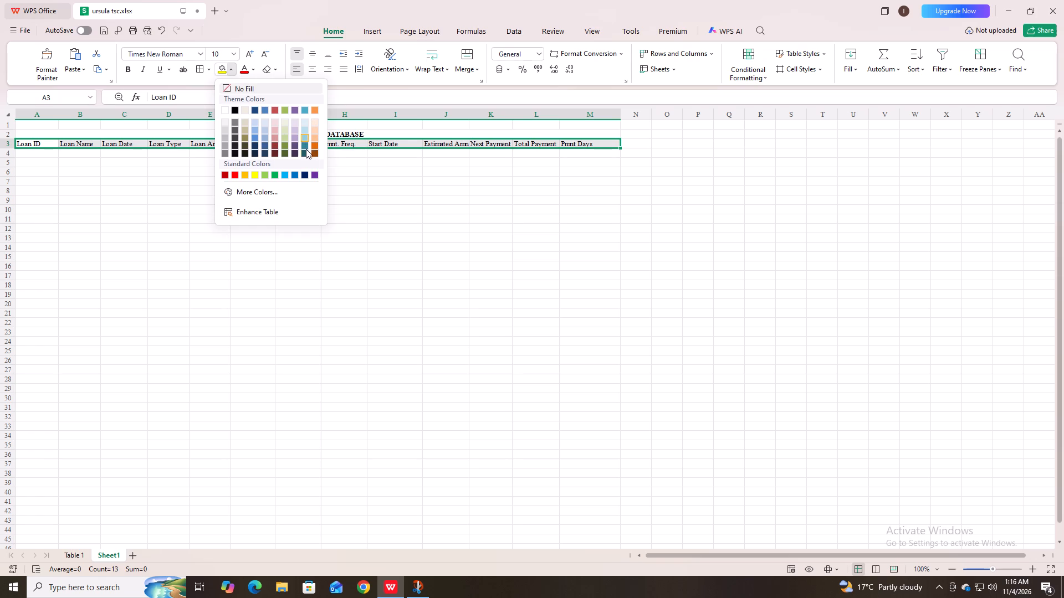
left_click(275, 174)
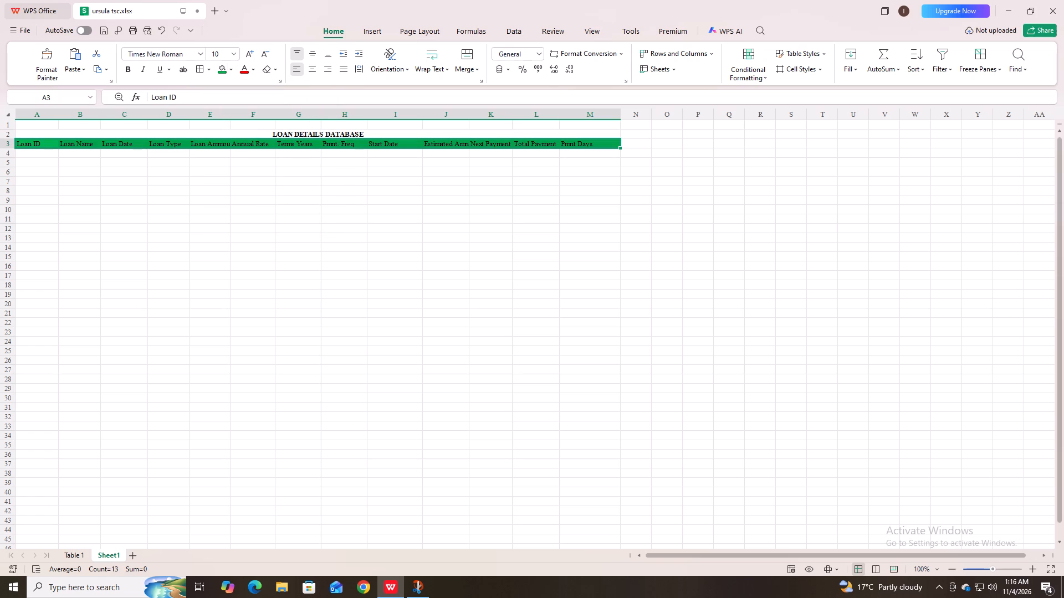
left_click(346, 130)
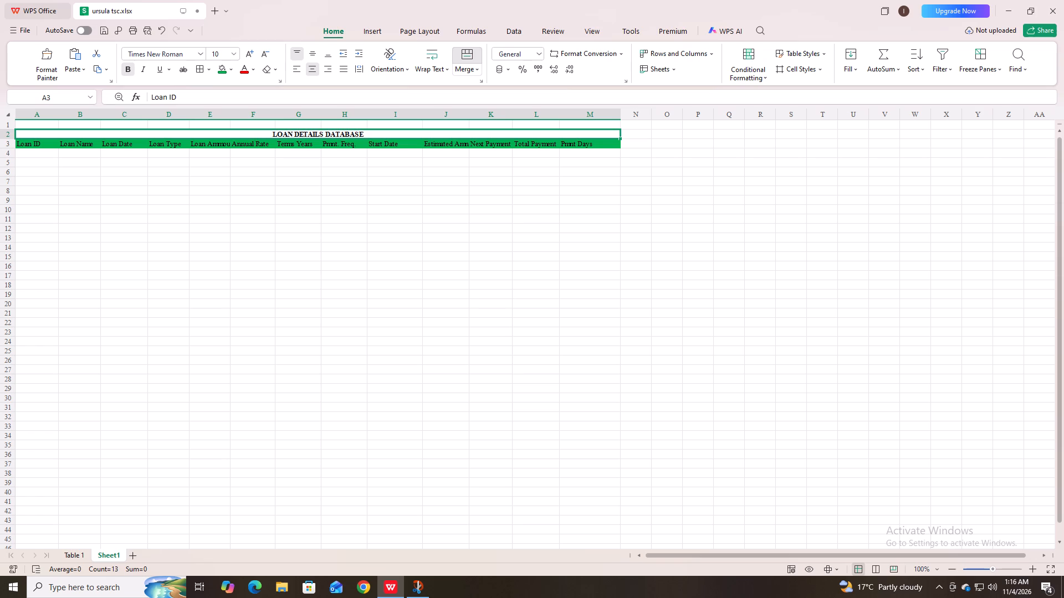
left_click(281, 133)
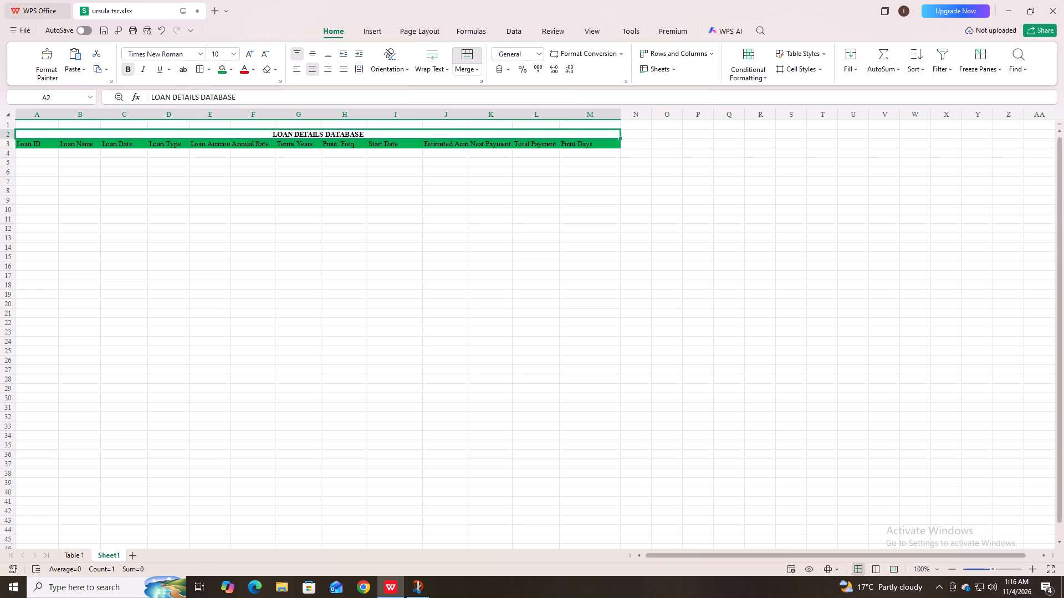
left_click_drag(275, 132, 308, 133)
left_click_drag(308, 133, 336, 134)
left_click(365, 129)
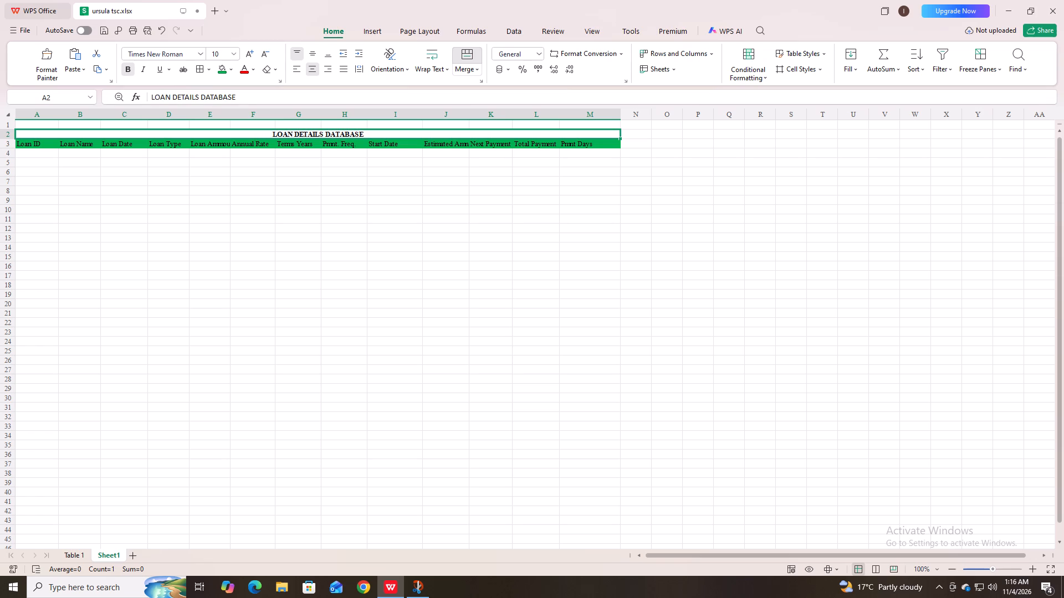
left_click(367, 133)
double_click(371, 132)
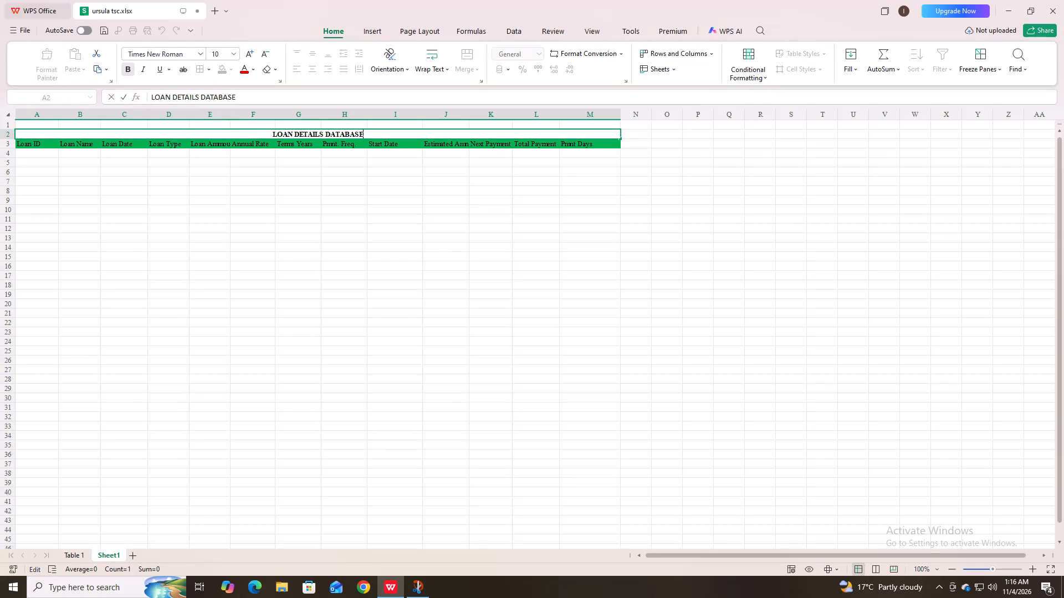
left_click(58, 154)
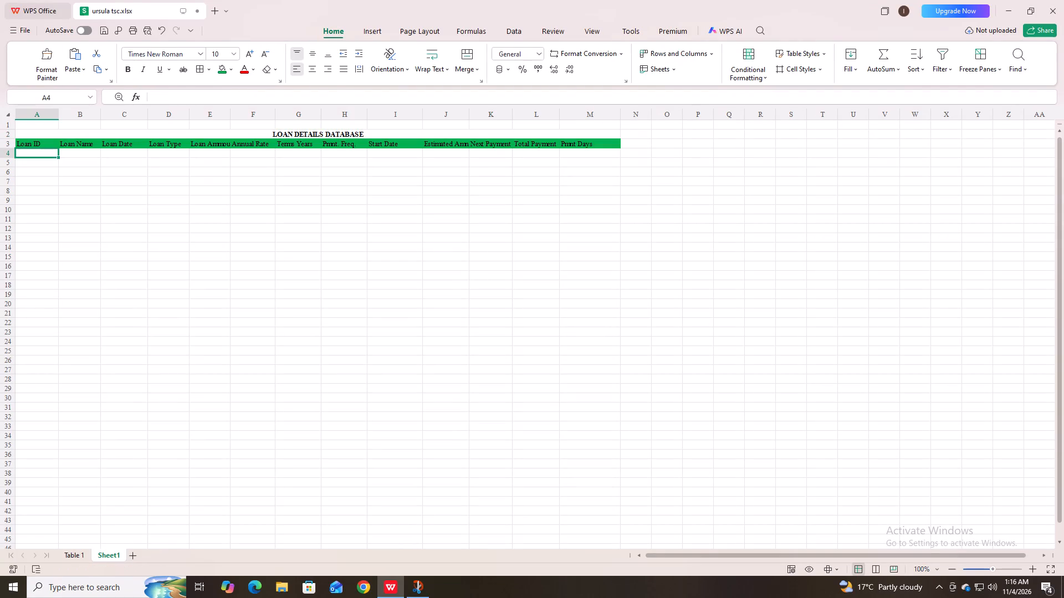
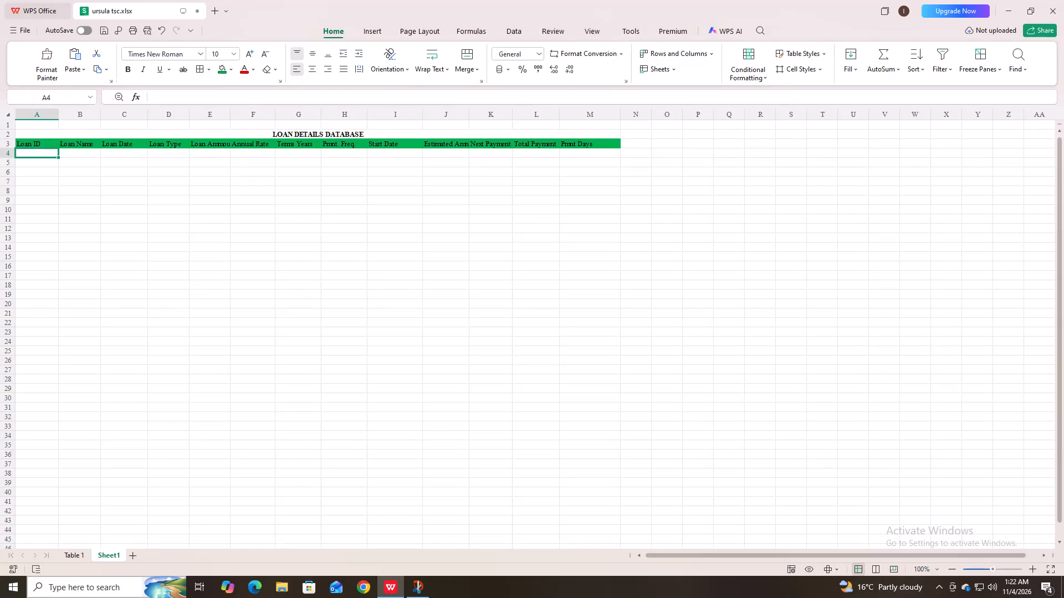
Copy the first client's ID from cell C10 of the Table 1 sheet into Loan ID cell A4 of Sheet1.
left_click(80, 555)
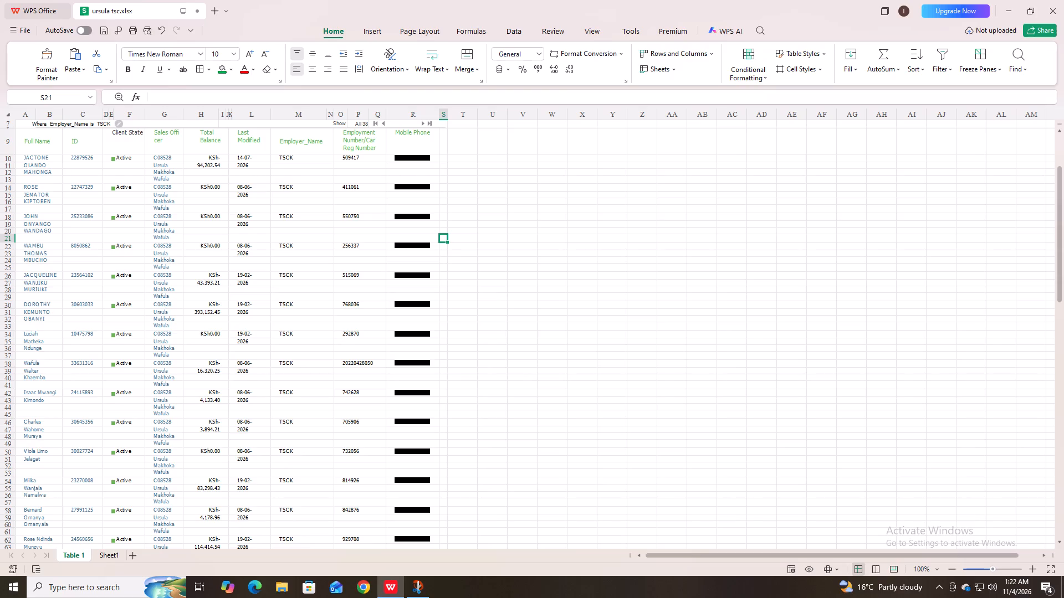
left_click(86, 156)
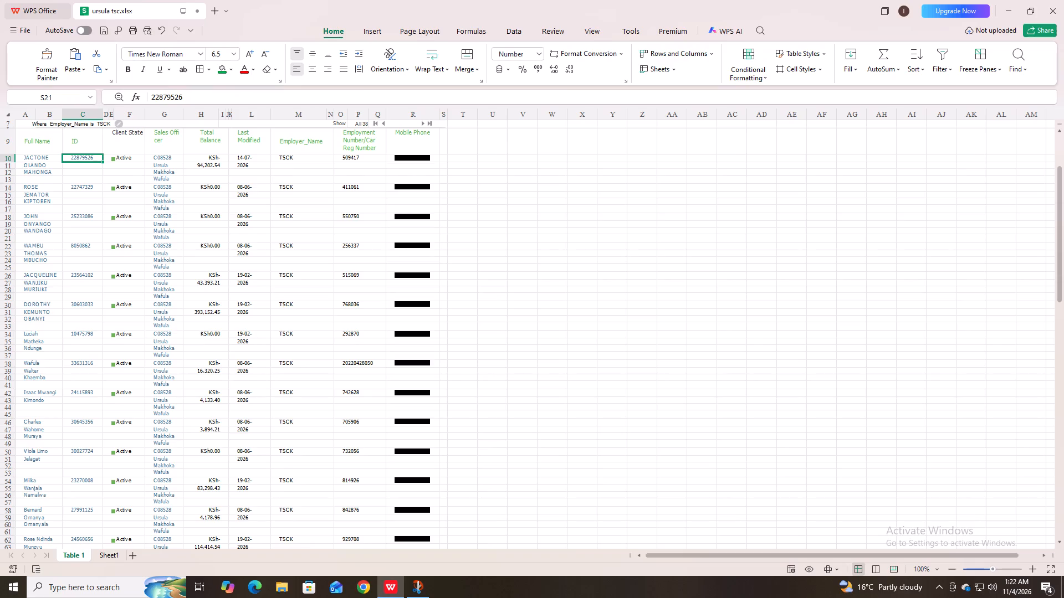
key("ctrl+c")
left_click(109, 553)
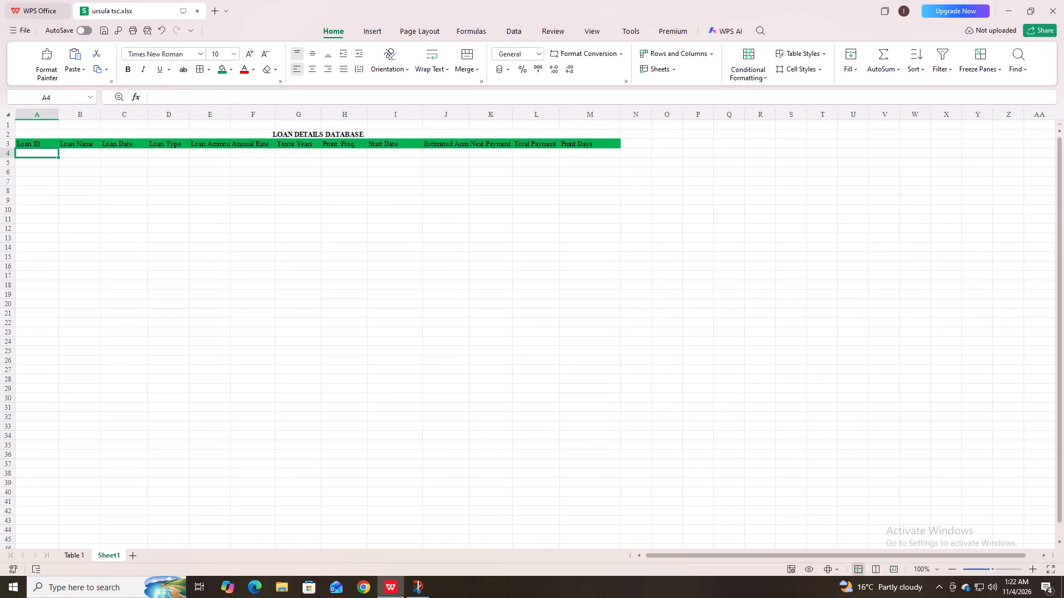
left_click(50, 152)
key("ctrl+v")
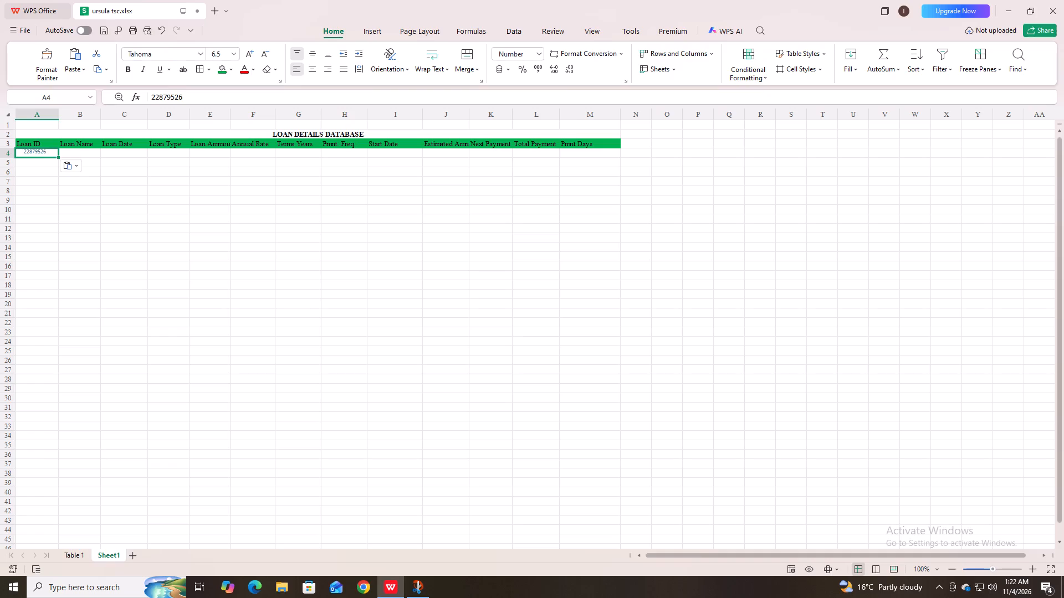
Copy the second client's ID from cell C14 of the Table 1 sheet into Loan ID cell A5 of Sheet1.
left_click(75, 553)
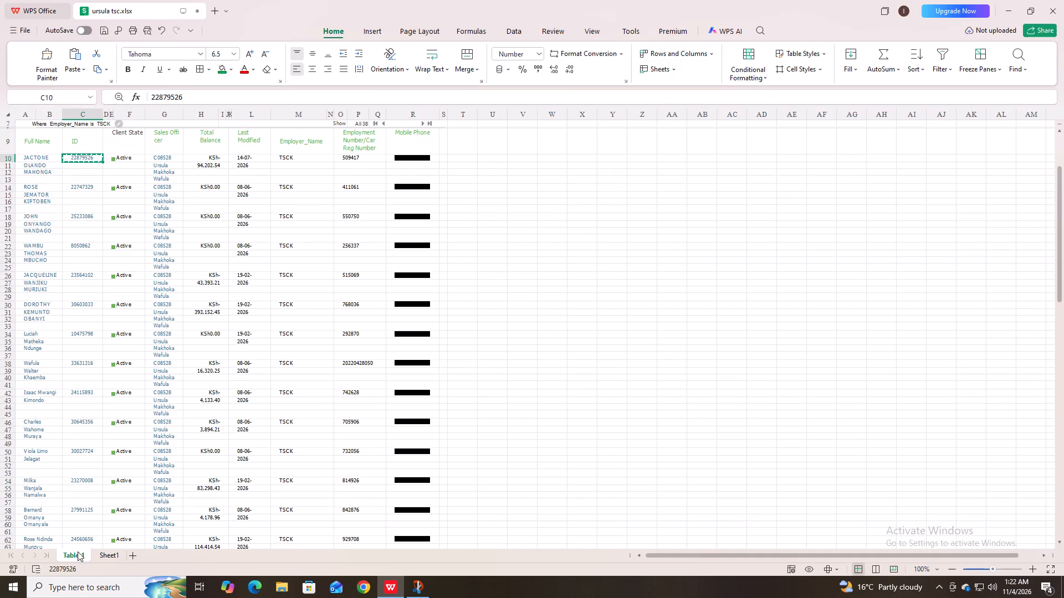
left_click(86, 188)
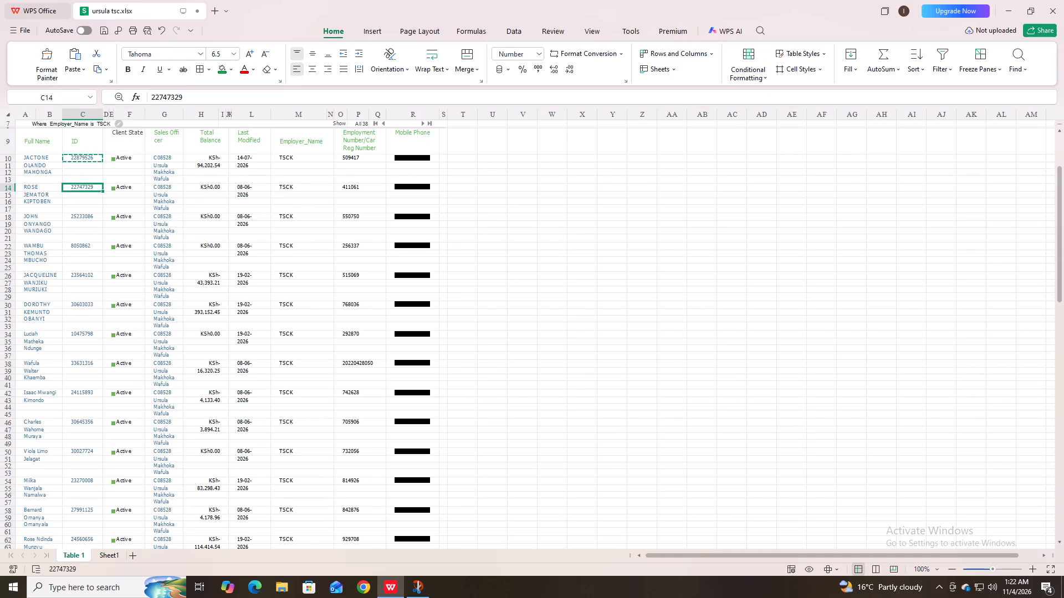
key("ctrl+c")
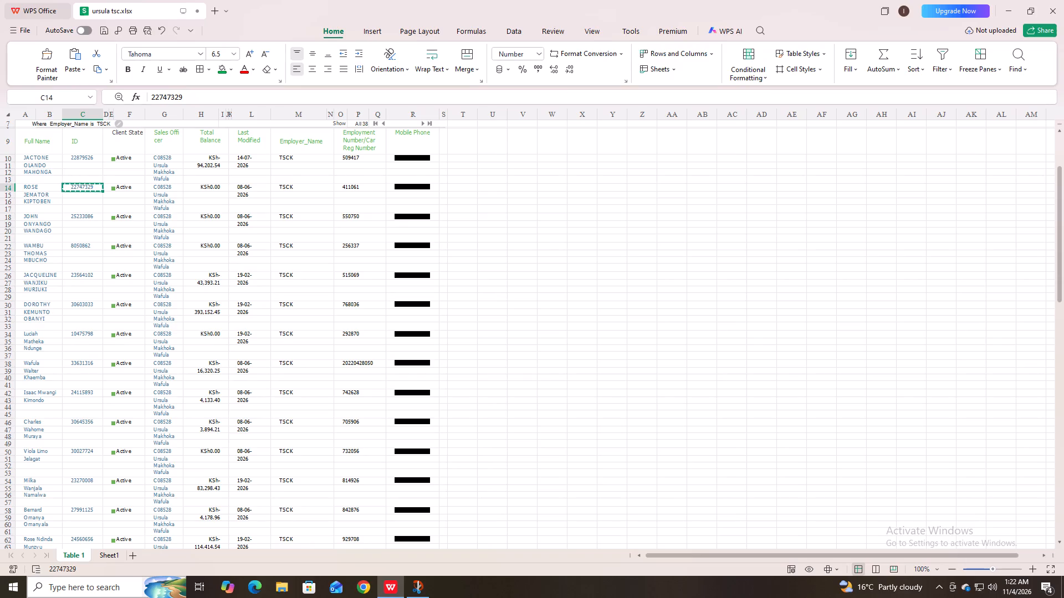
left_click(117, 560)
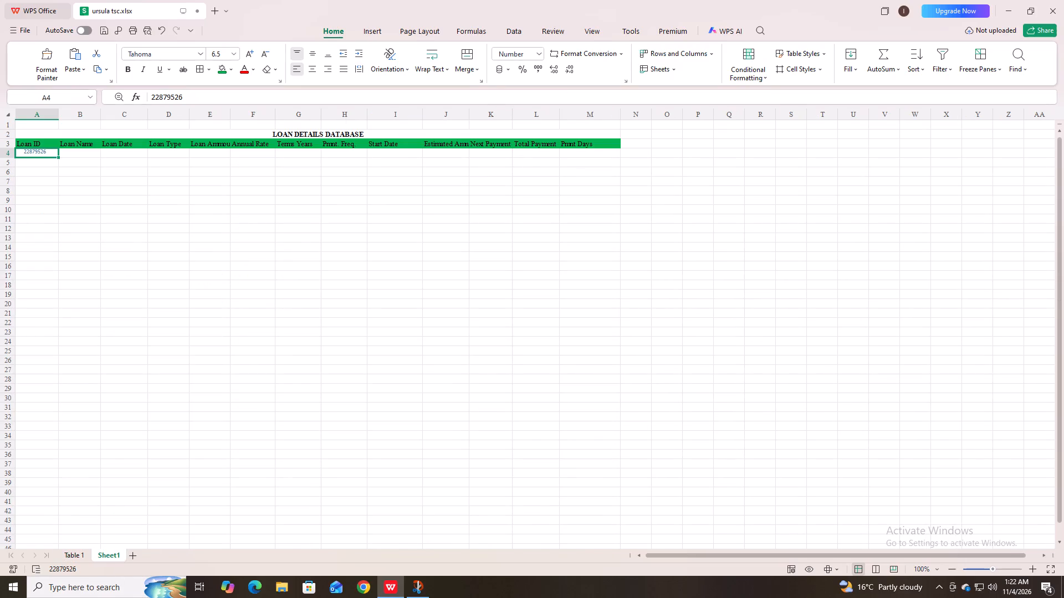
left_click(27, 162)
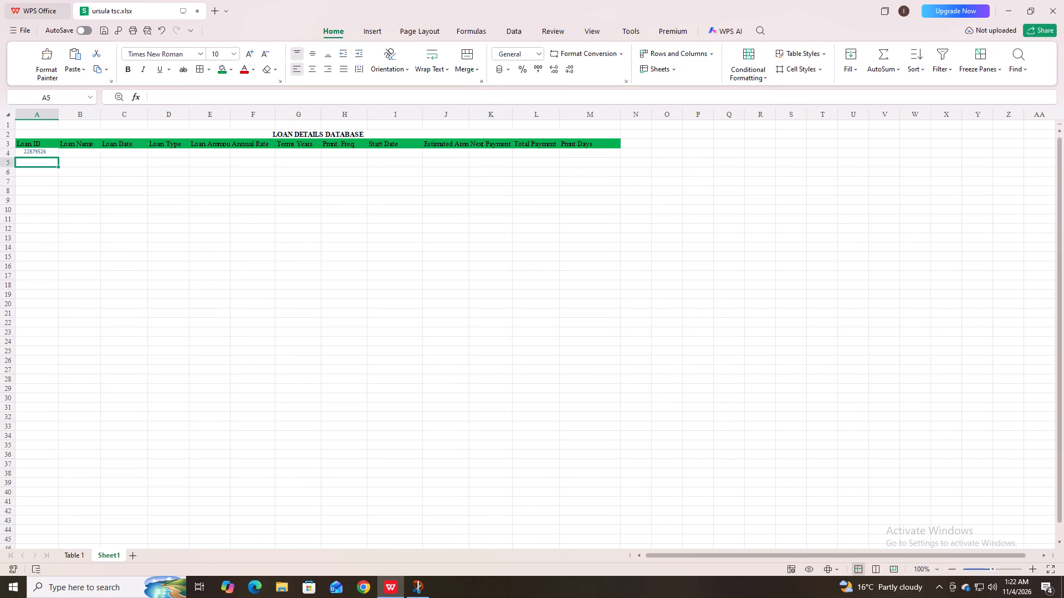
key("ctrl+v")
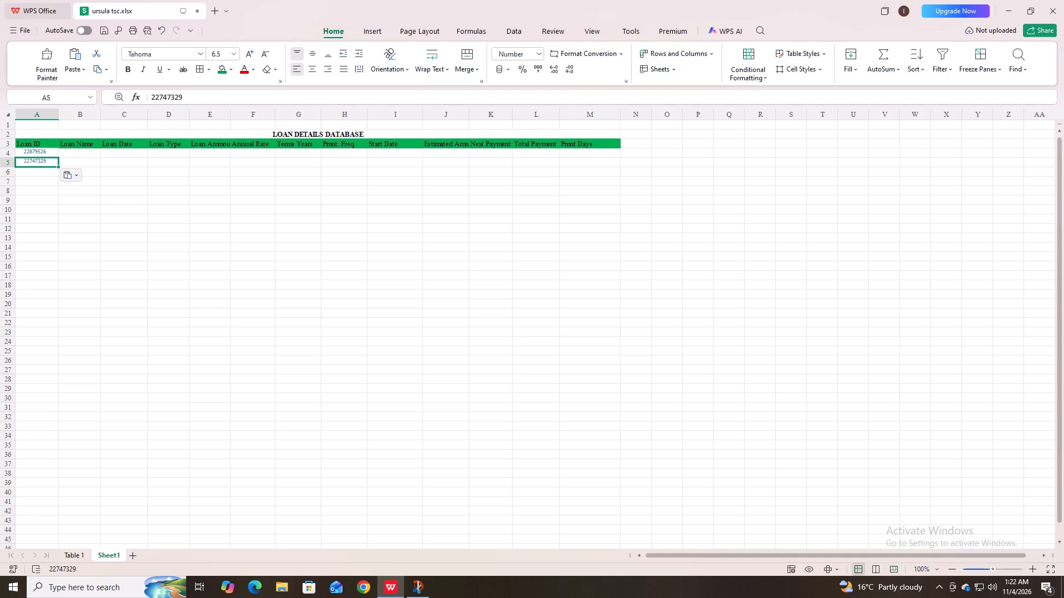
Copy the third client's ID from cell C18 of the Table 1 sheet into Loan ID cell A6 of Sheet1.
left_click(77, 556)
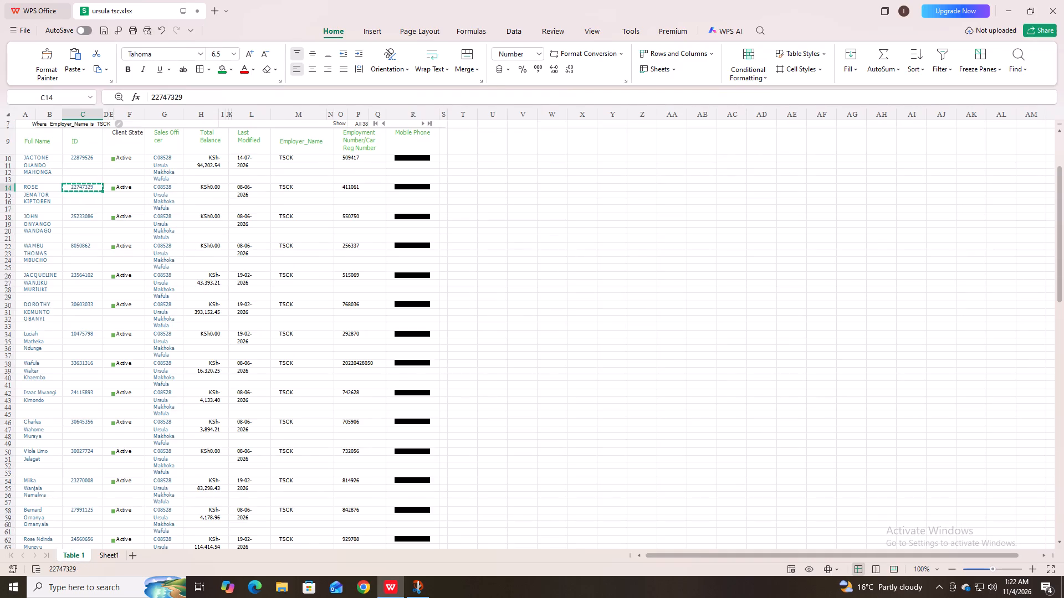
left_click(93, 218)
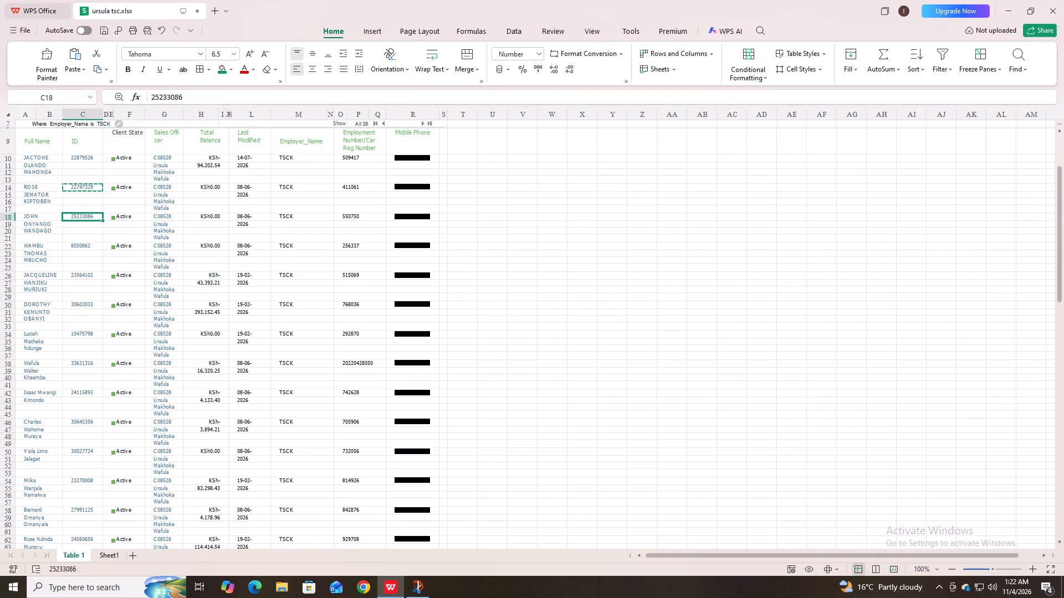
key("ctrl+c")
left_click(115, 558)
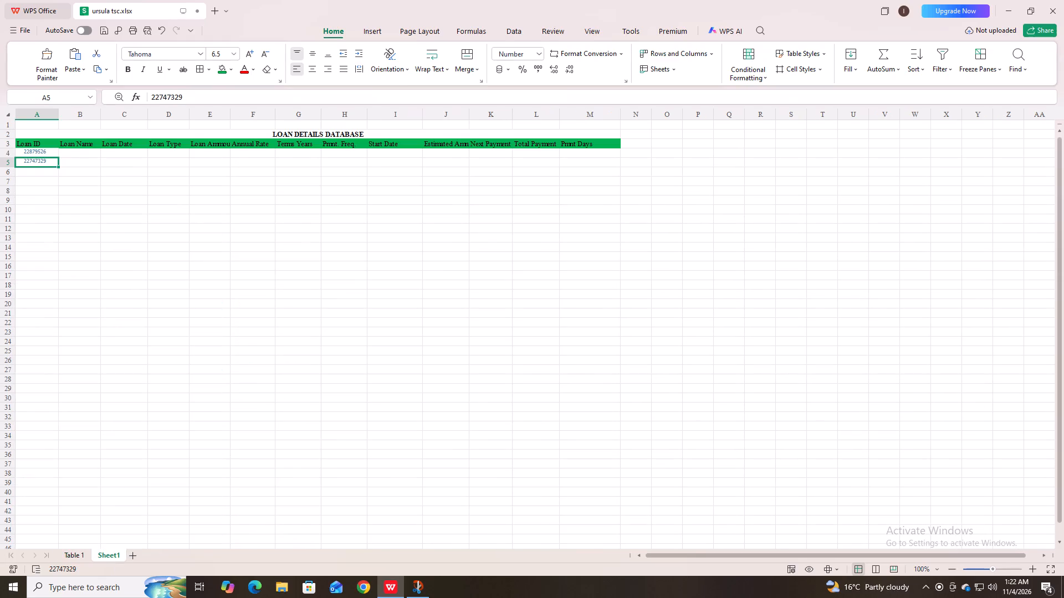
left_click(43, 171)
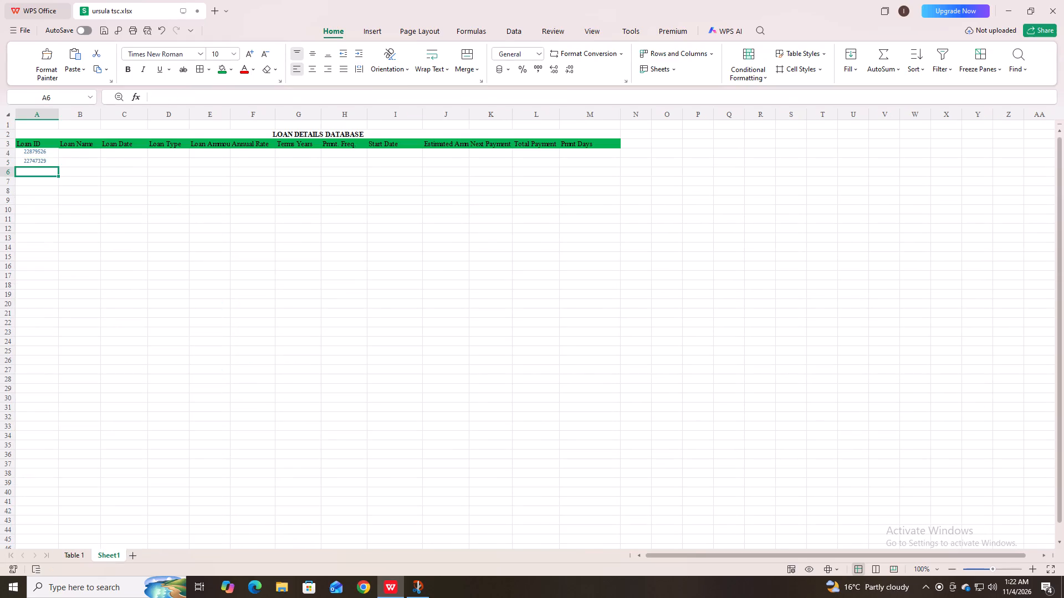
key("ctrl+v")
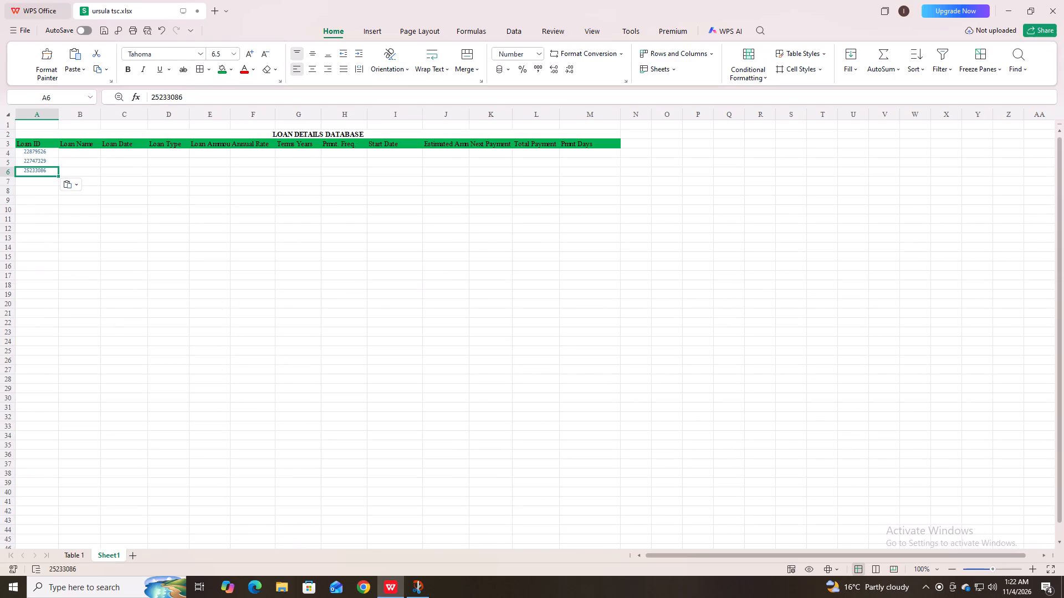
Paste the copied C18 ID over cell C22 in Table 1, and copy C22 into Loan ID cell A7 of Sheet1.
left_click(79, 553)
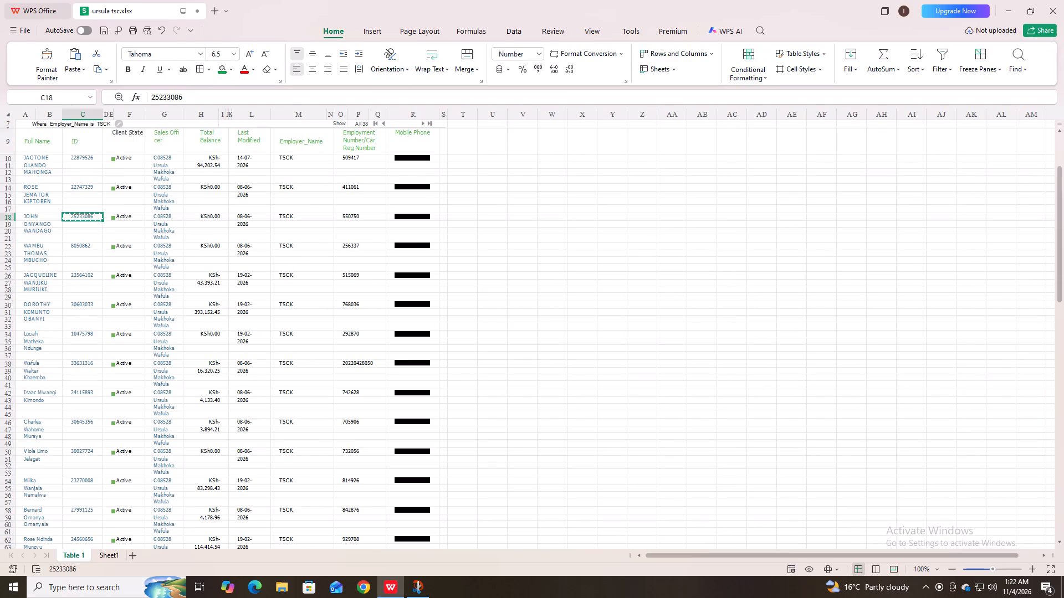
left_click(90, 244)
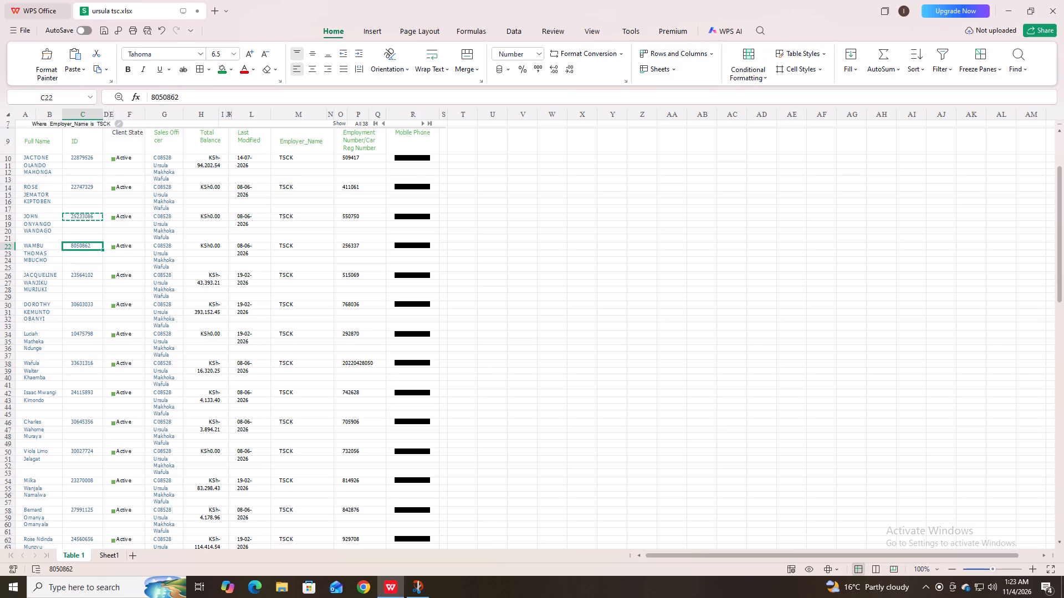
key("ctrl+v")
key("ctrl+c")
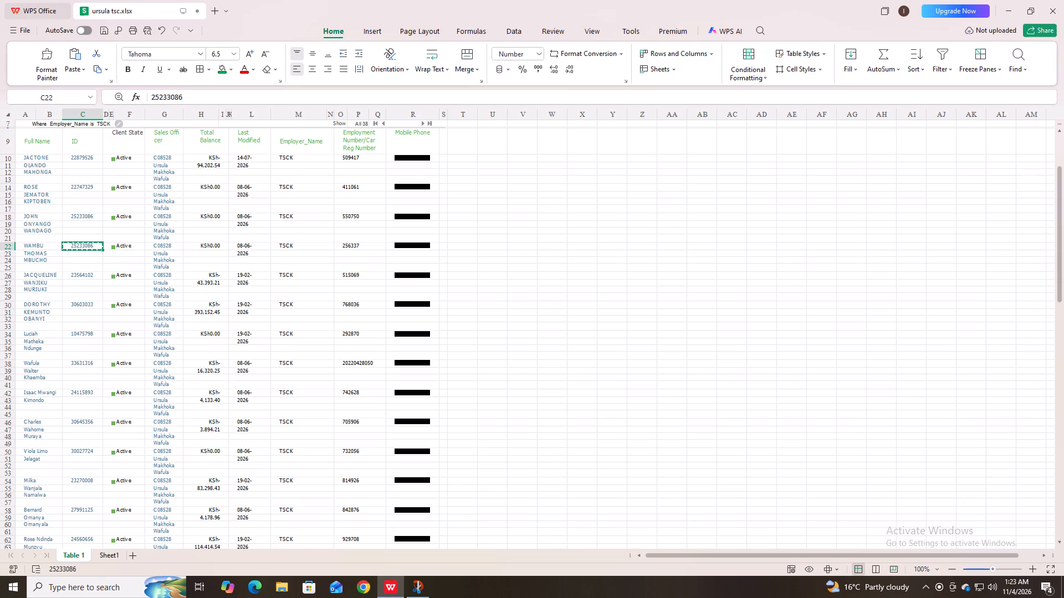
left_click(104, 555)
left_click(48, 181)
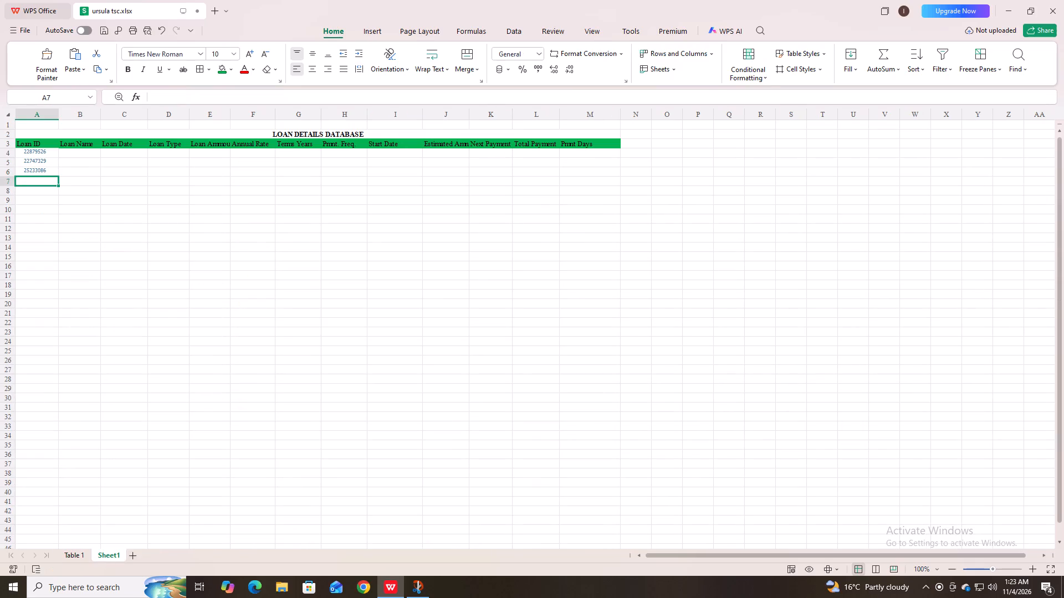
key("ctrl+v")
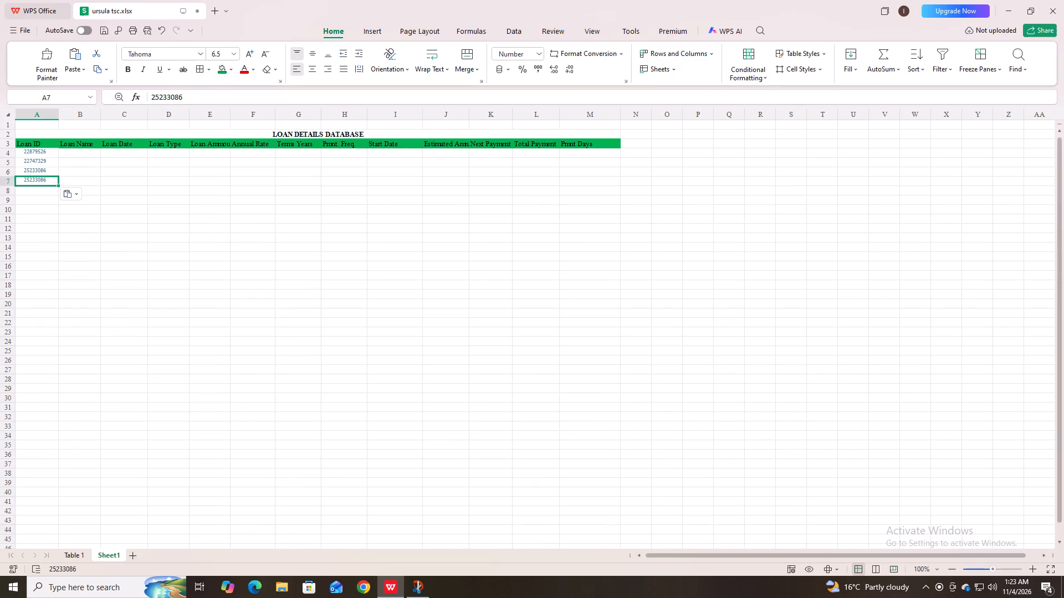
Copy the fifth client's ID from cell C26 of the Table 1 sheet into Loan ID cell A8 of Sheet1.
left_click(45, 193)
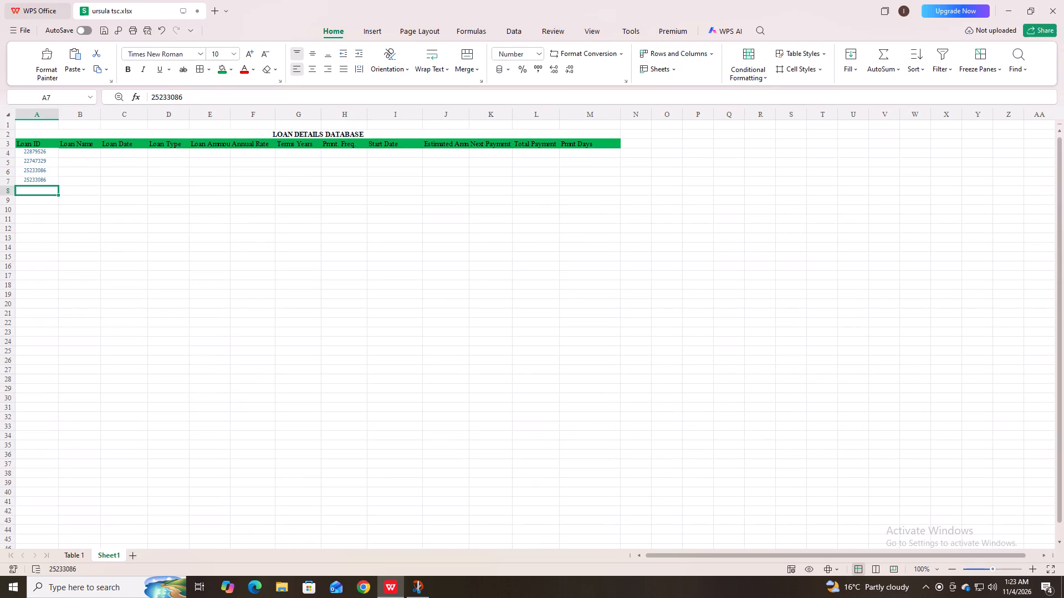
left_click(80, 556)
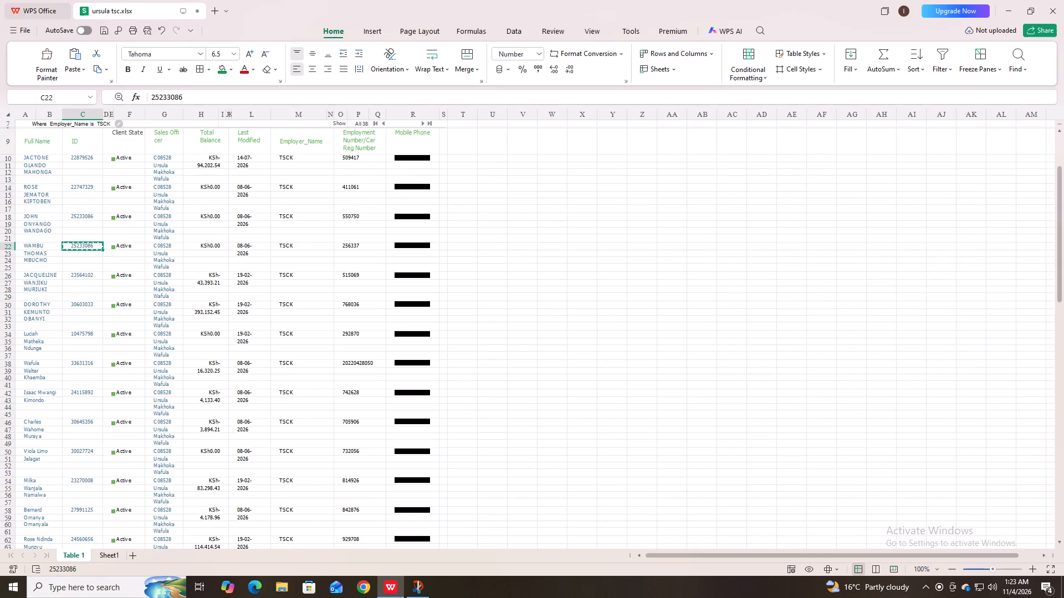
left_click(91, 275)
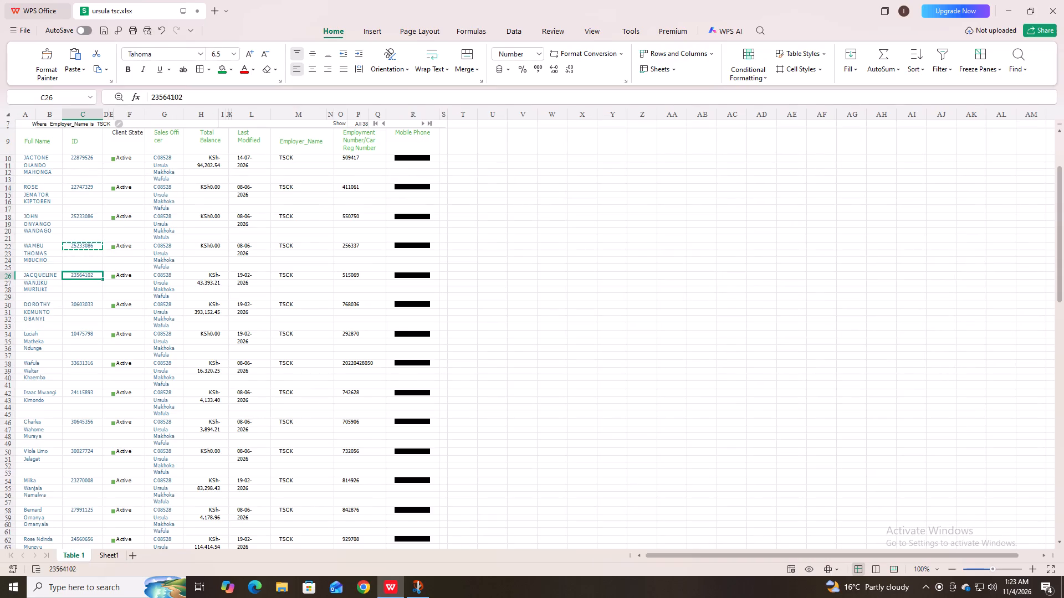
key("ctrl+c")
left_click(112, 558)
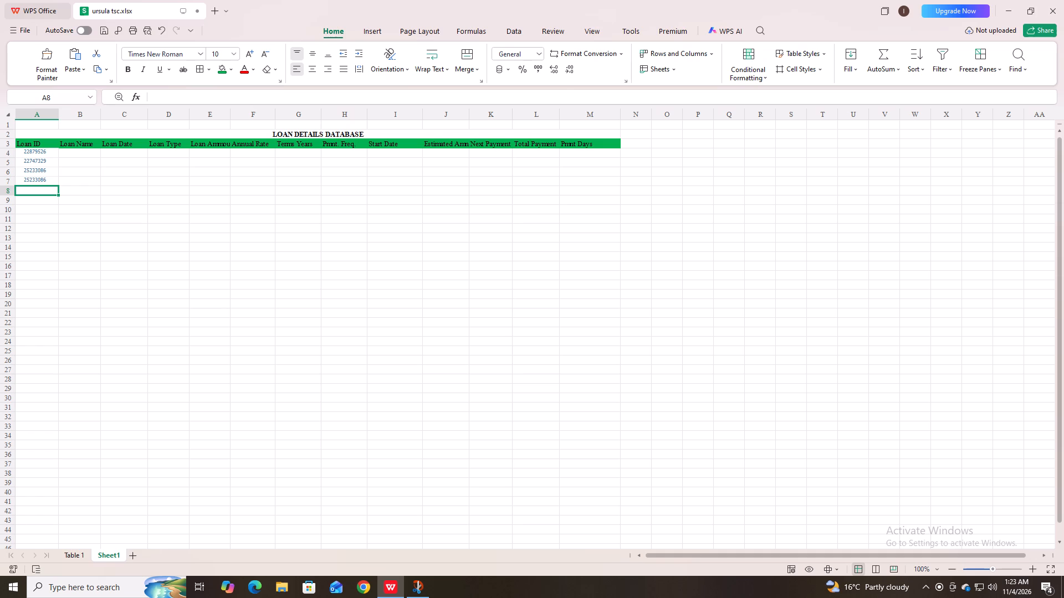
left_click(28, 193)
key("ctrl+v")
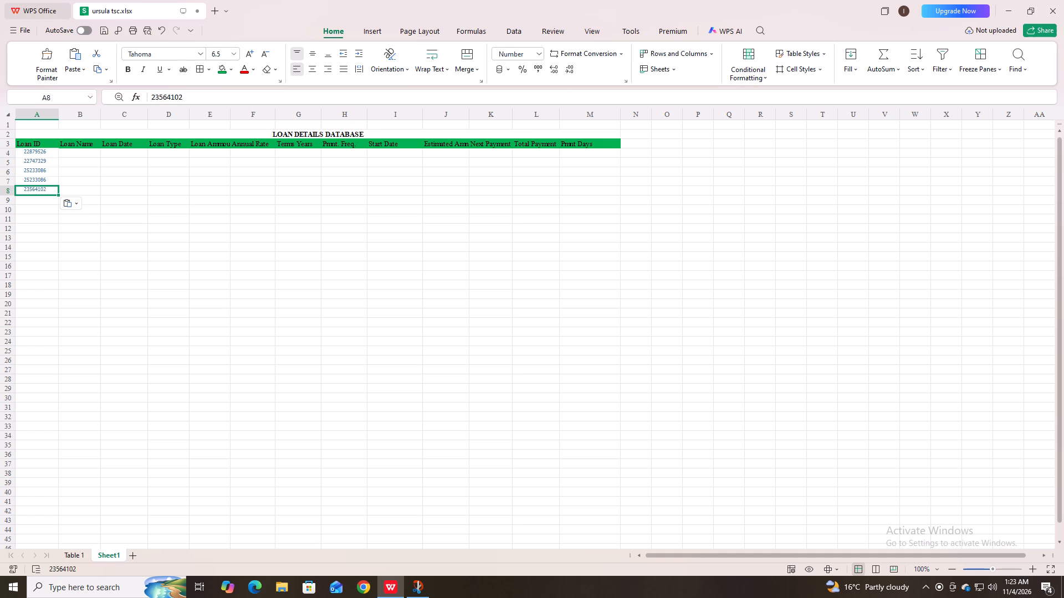
Enter "Home Loan" as the Loan Name for the first loan in cell B4.
left_click(80, 151)
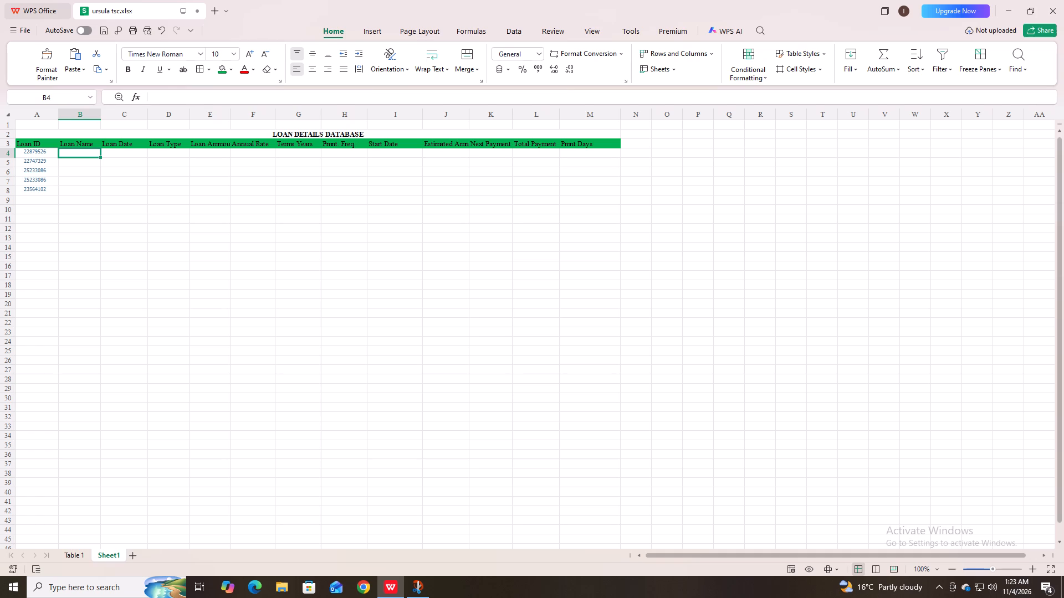
key("h")
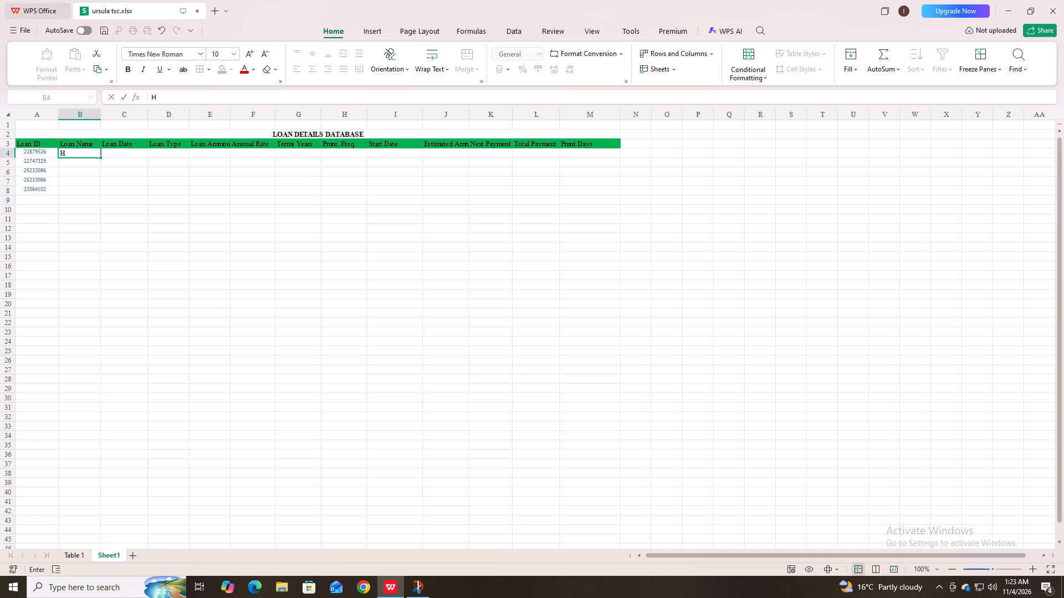
type("om")
type("e")
key("space")
key("l")
type("oa")
key("n")
key("Return")
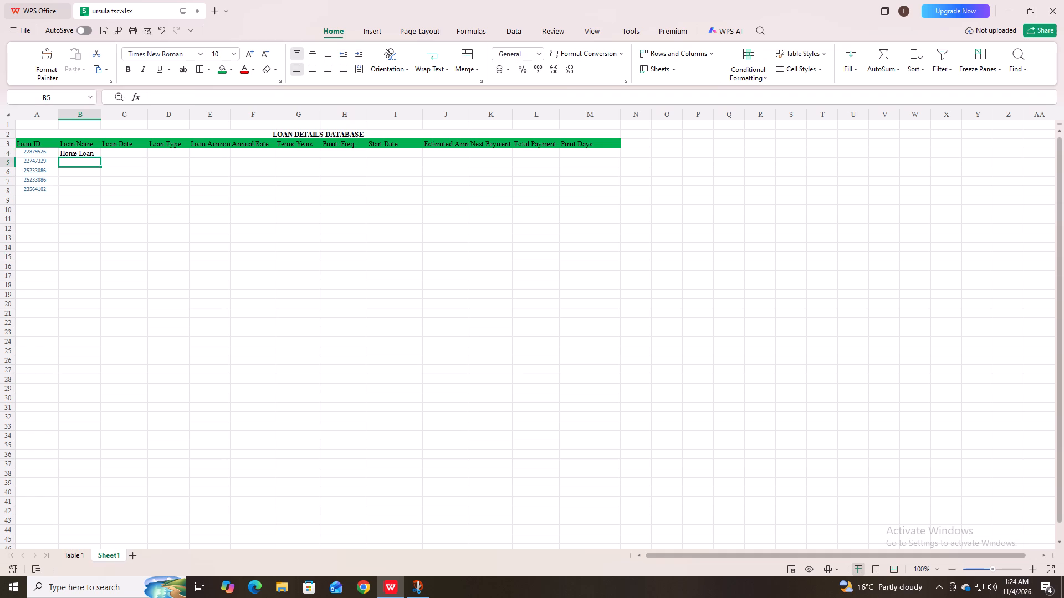
Enter "Medical Loan" as the Loan Name for the second loan in cell B5.
key("m")
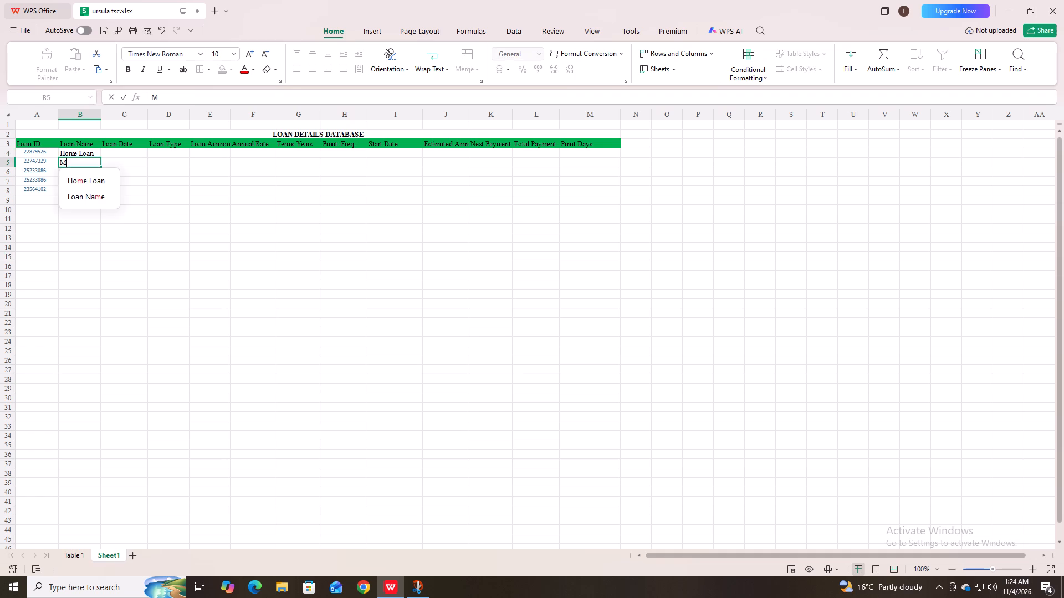
key("e")
key("d")
type("ICA")
key("l")
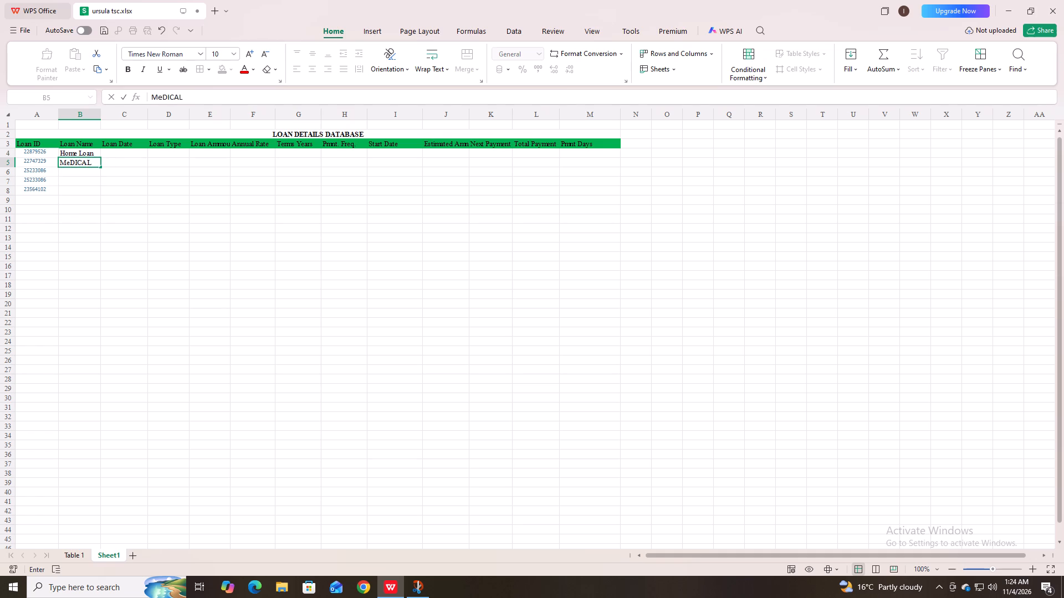
key("BackSpace")
key("BackSpace")
key("BackSpace")
key("BackSpace")
key("BackSpace")
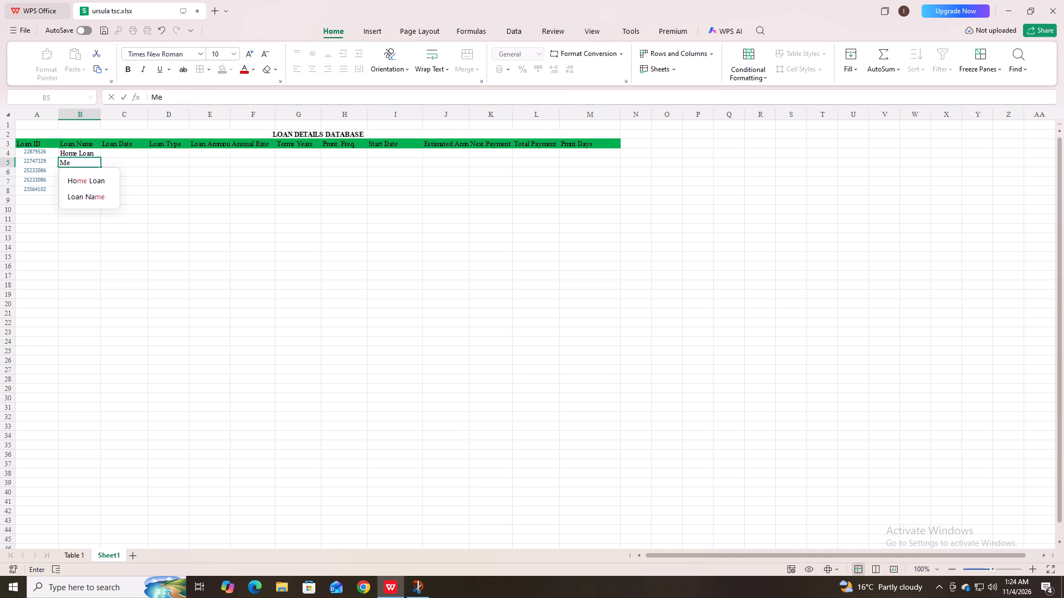
type("di")
type("ca")
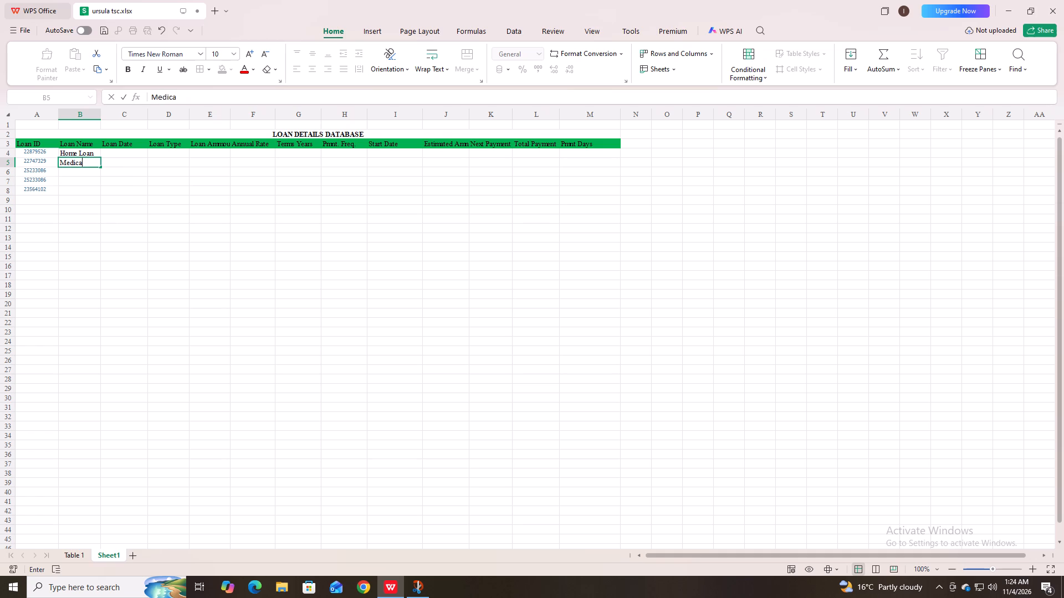
key("l")
key("space")
key("l")
type("oa")
key("n")
key("Return")
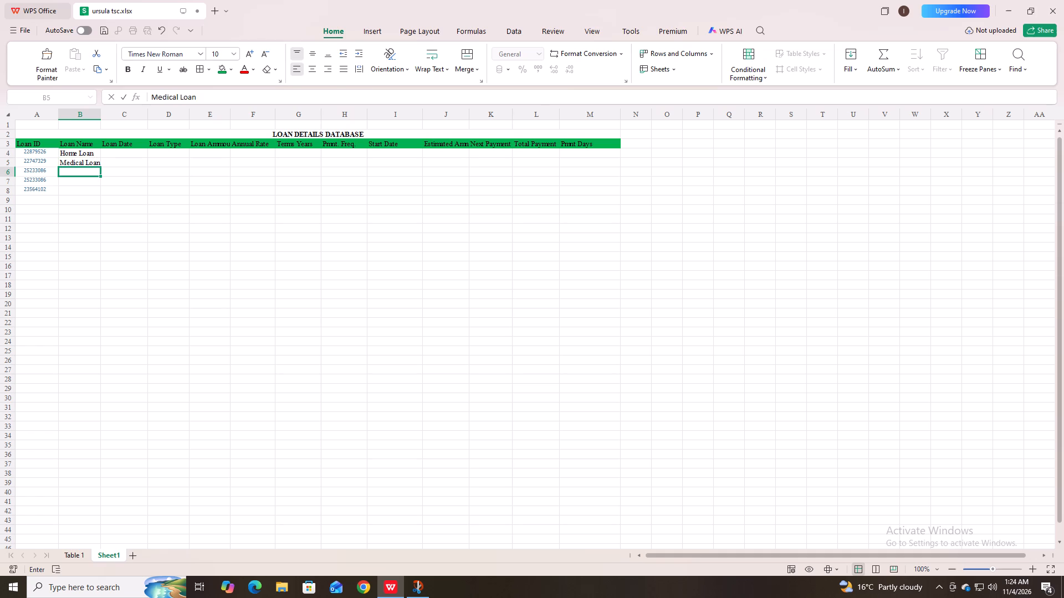
Enter "Car Loan" as the Loan Name for the third loan in cell B6.
key("c")
type("ar")
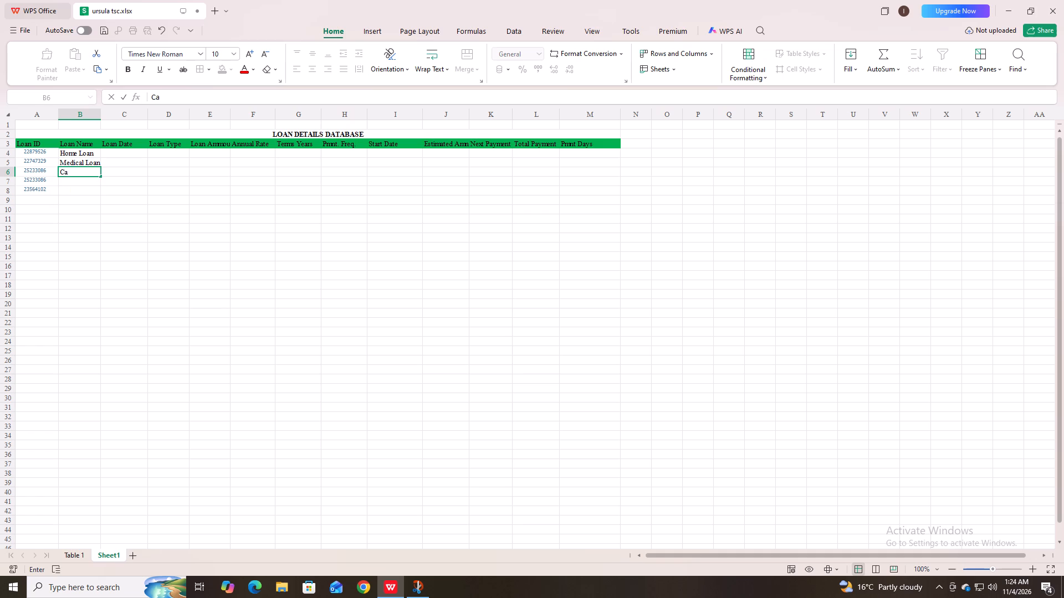
key("space")
key("l")
type("oa")
key("n")
key("Down")
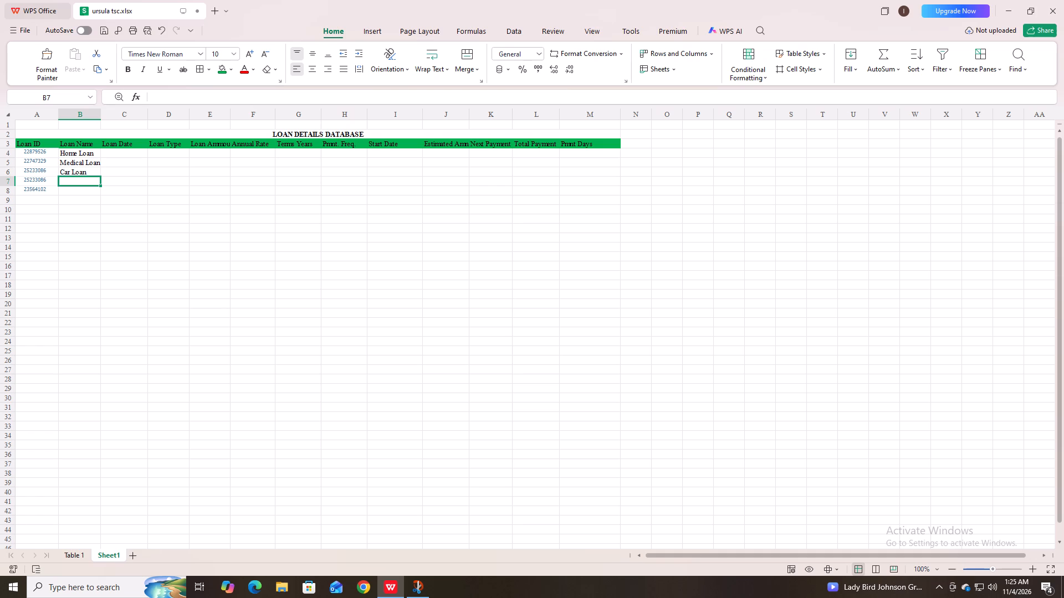
Fill the last two Loan Name cells with "Home Loan" in B7 and "Car Loan" in B8.
key("h")
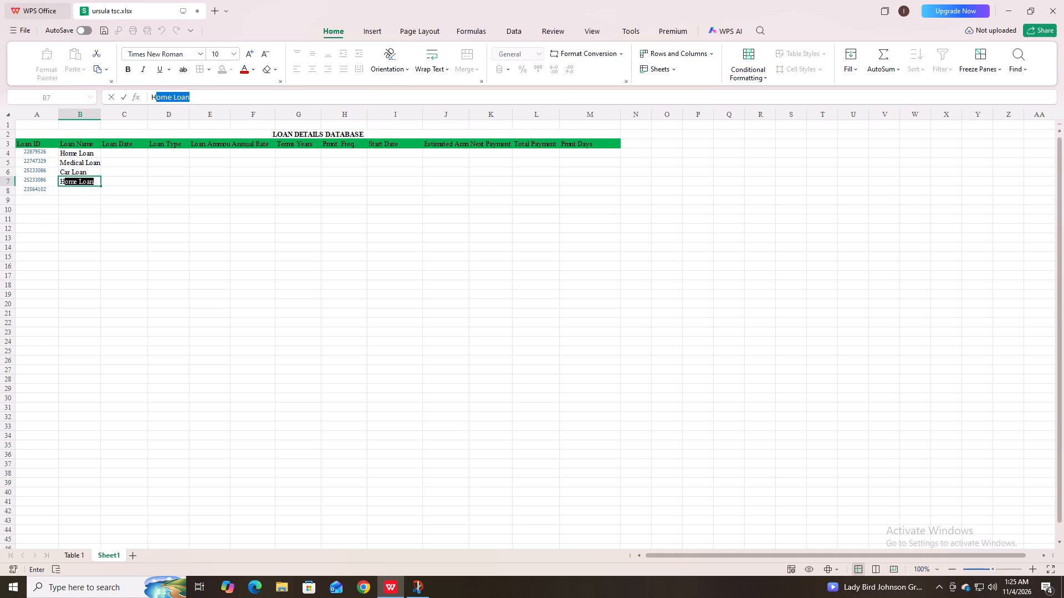
key("Return")
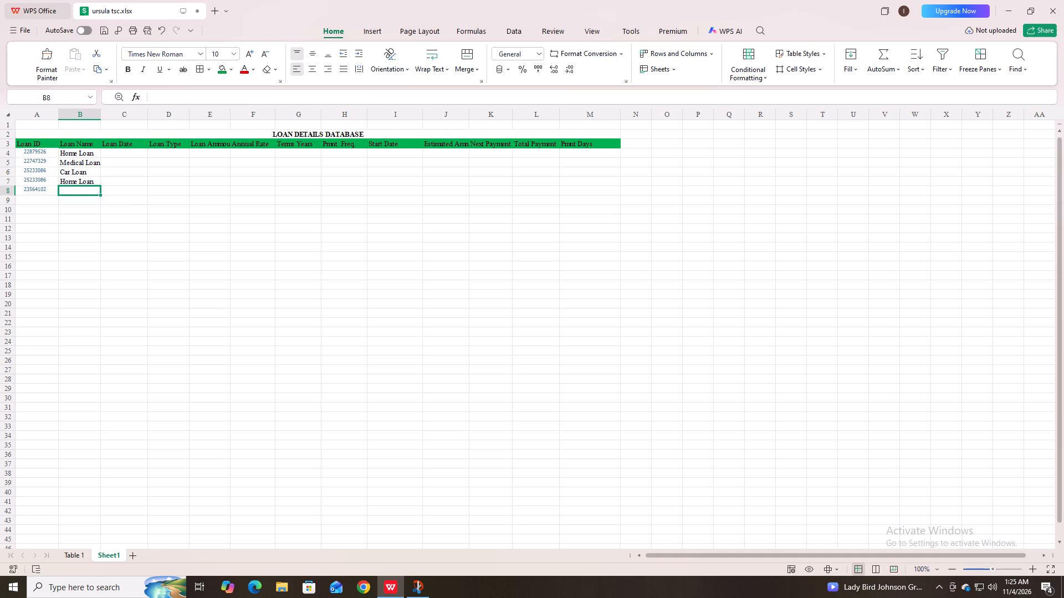
key("c")
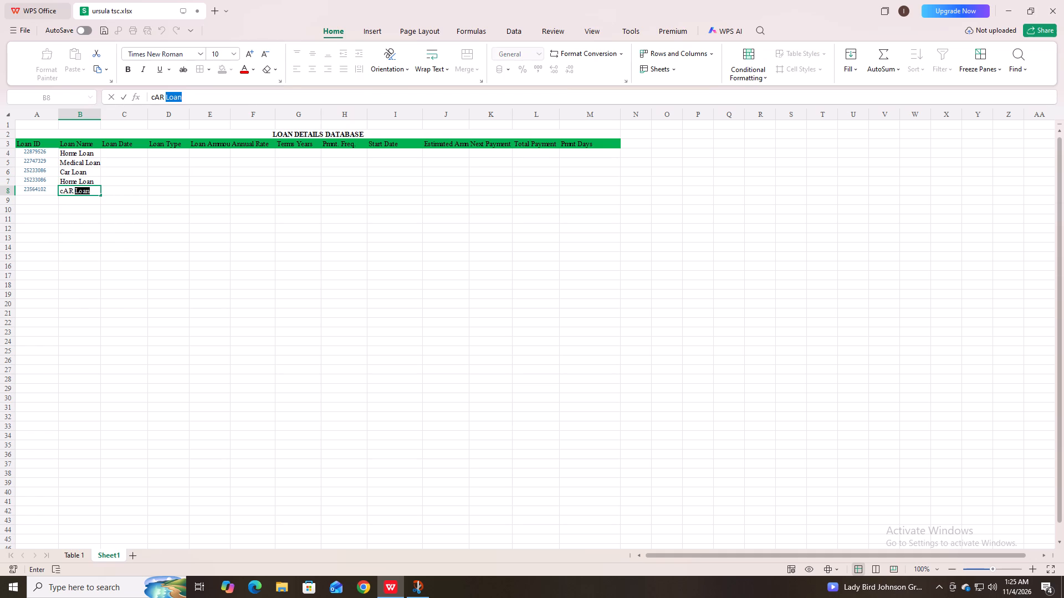
key("Down")
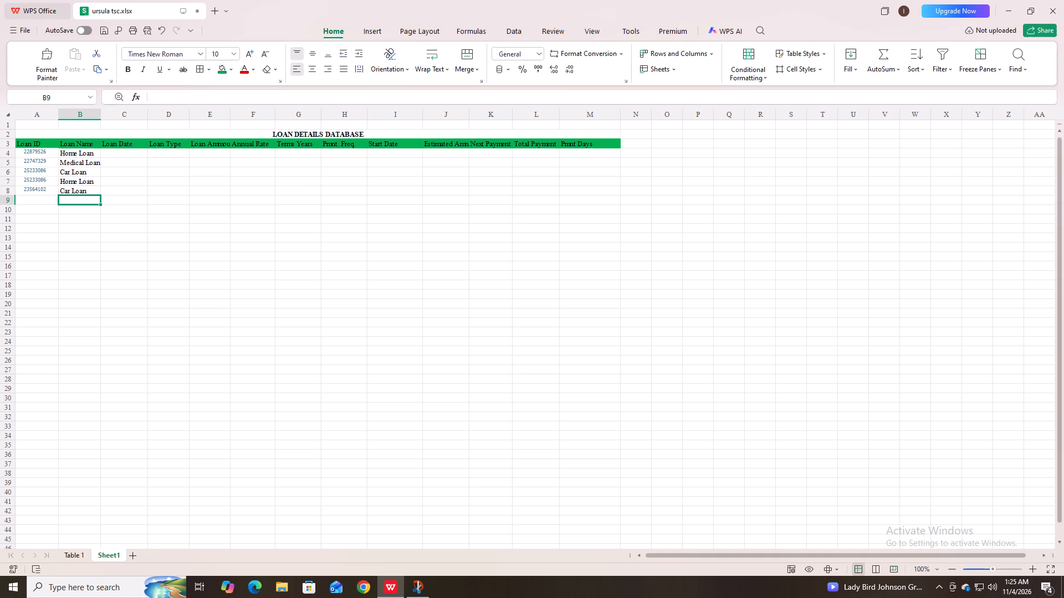
Copy the first client's two-row Last Modified date from rows 10 and 11 of Table 1 into Loan Date cell C4 of Sheet1.
left_click(138, 154)
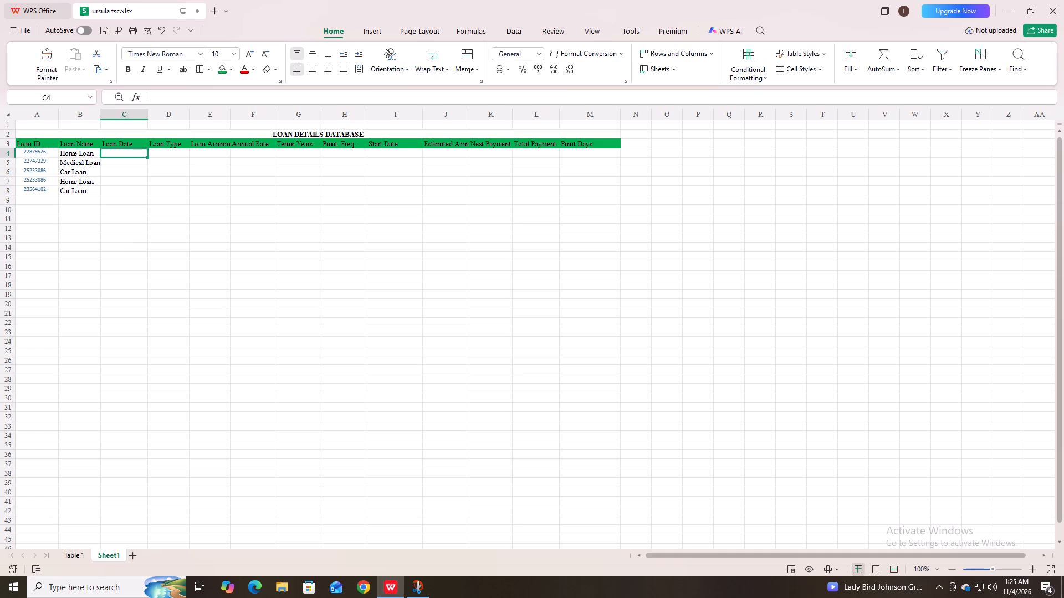
left_click(81, 559)
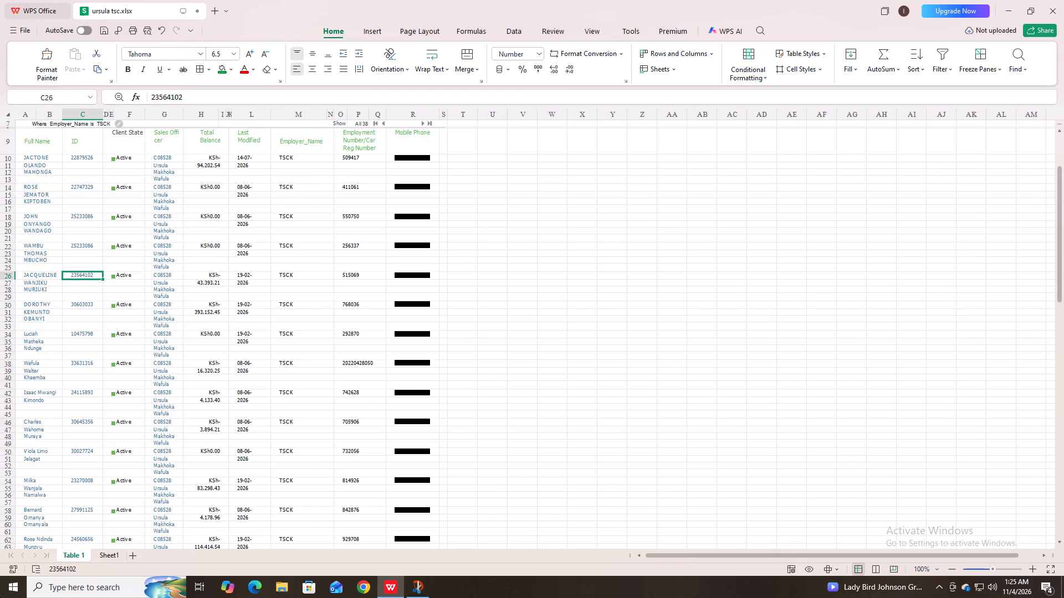
left_click_drag(248, 157, 249, 157)
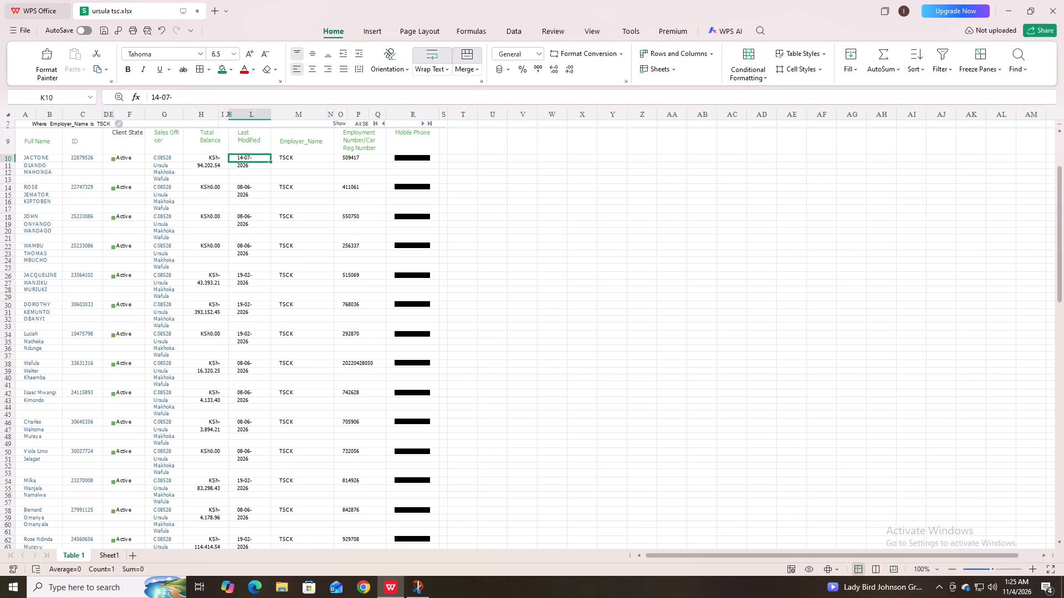
left_click_drag(249, 157, 250, 163)
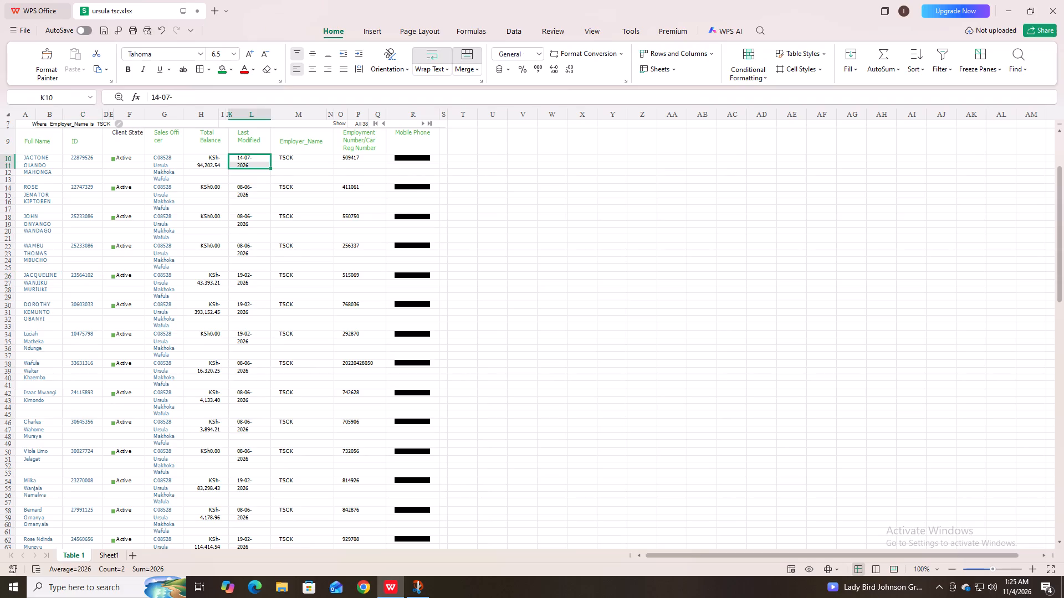
key("ctrl+c")
left_click(104, 552)
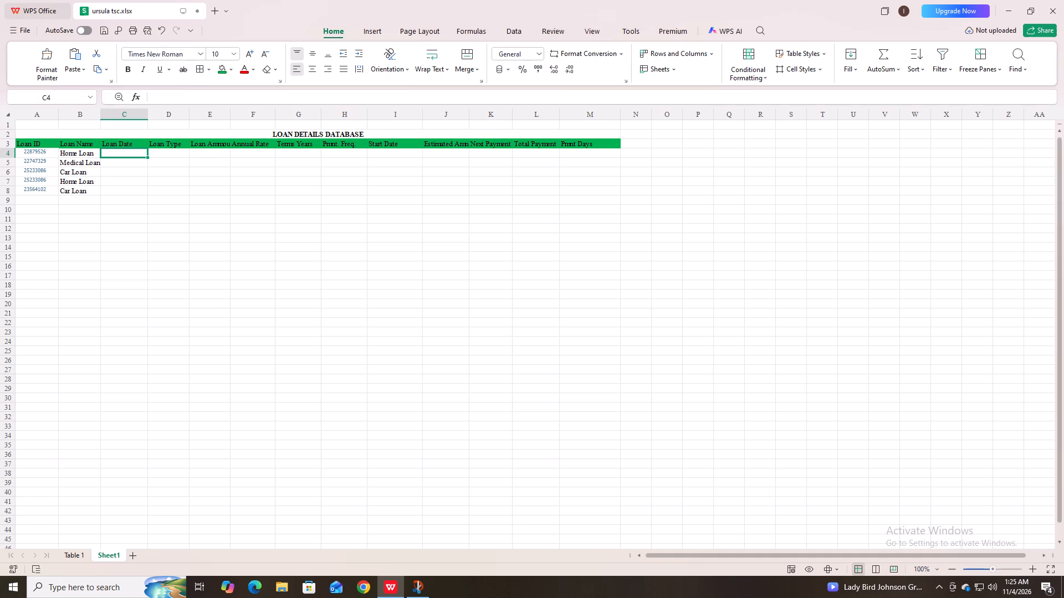
left_click(130, 154)
key("ctrl+v")
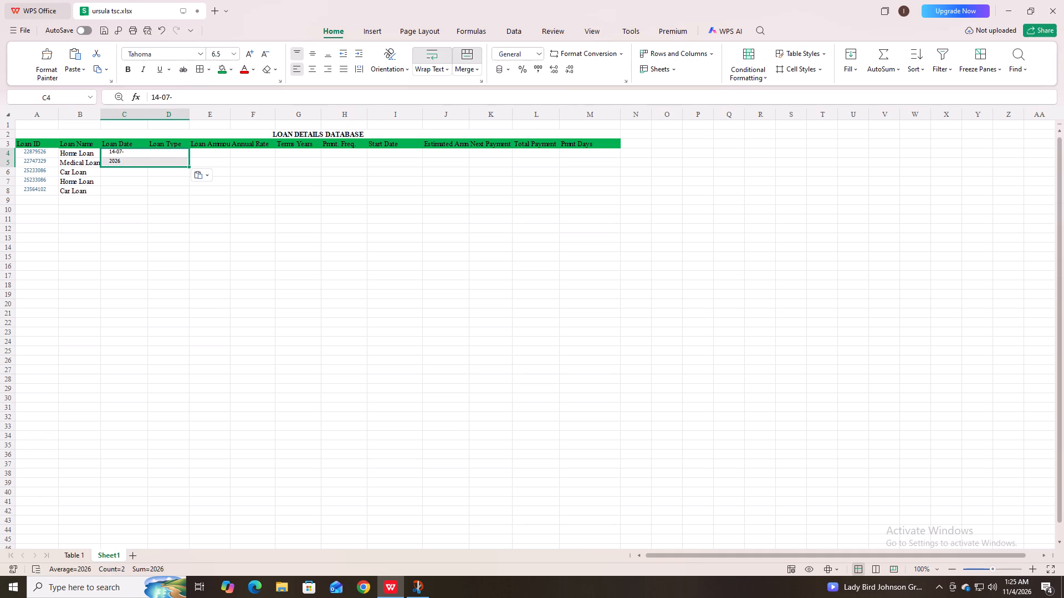
Complete the Loan Date in cell C4 by adding the year, making it 14-07-2026.
left_click(130, 152)
double_click(131, 152)
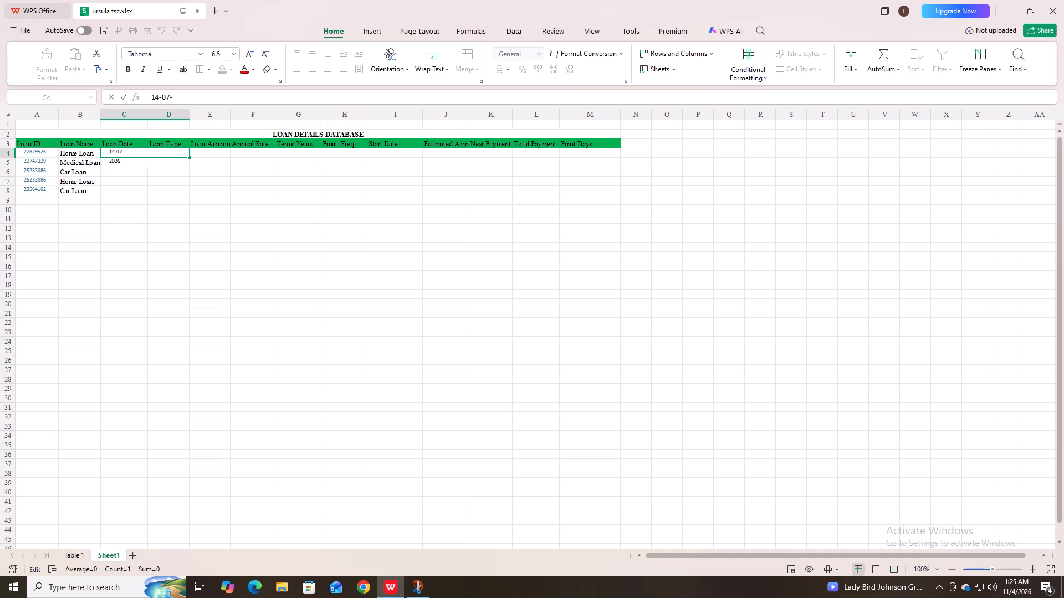
key("2")
type("02")
key("6")
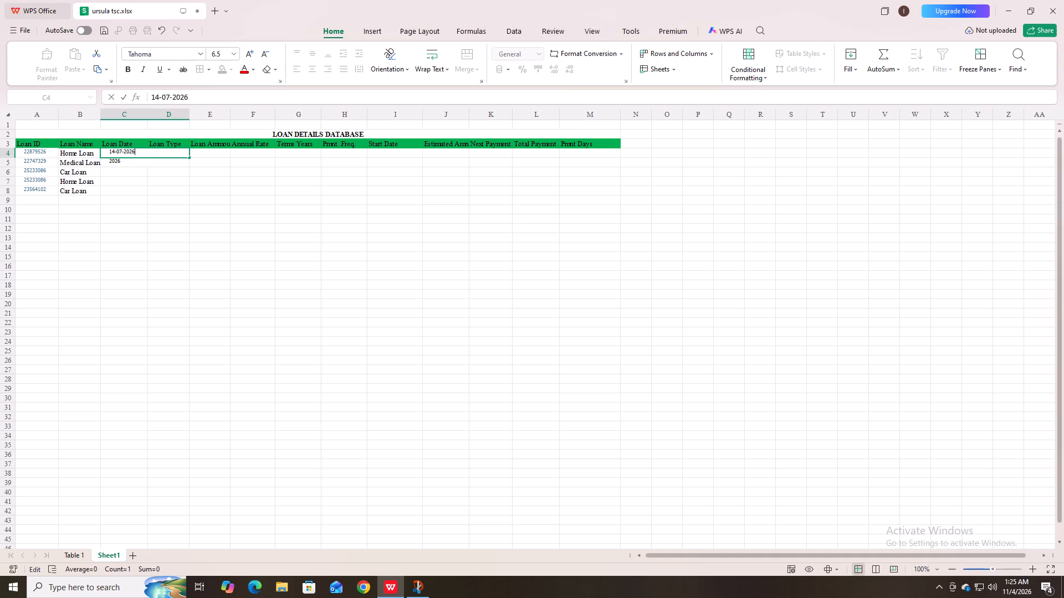
left_click(122, 160)
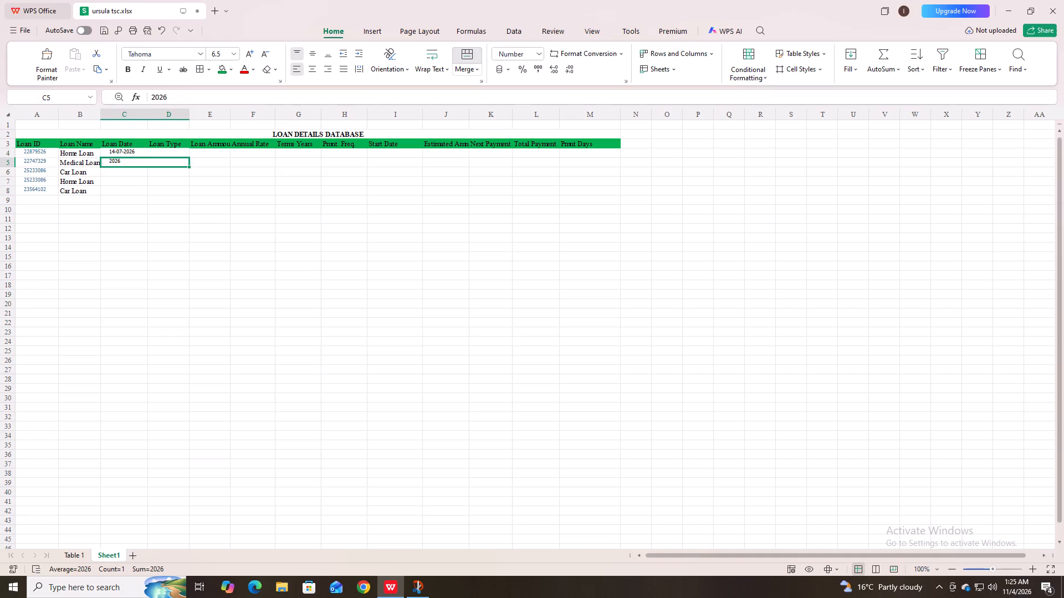
Clear the leftover 2026 from Loan Date cell C5.
key("Delete")
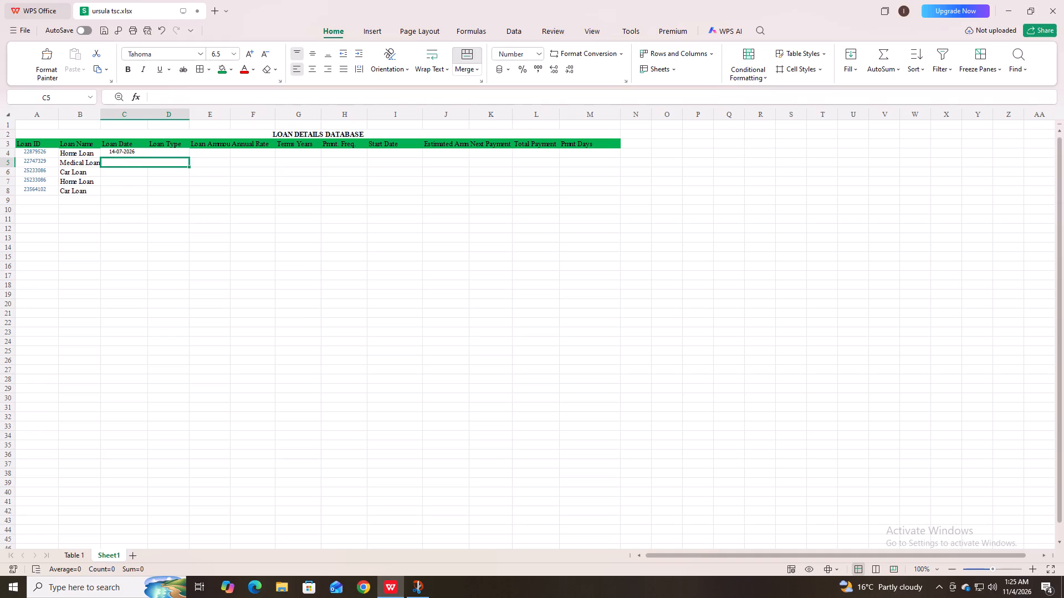
Copy the second client's Last Modified day and month, 08-06-, from row 14 of Table 1 into cell C5 of Sheet1.
left_click(69, 552)
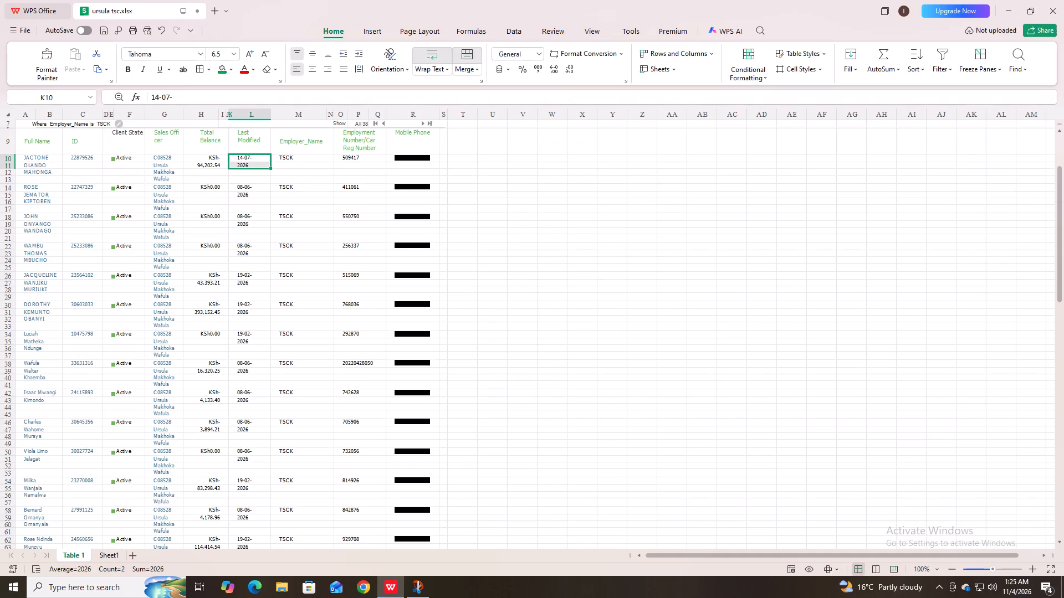
double_click(264, 191)
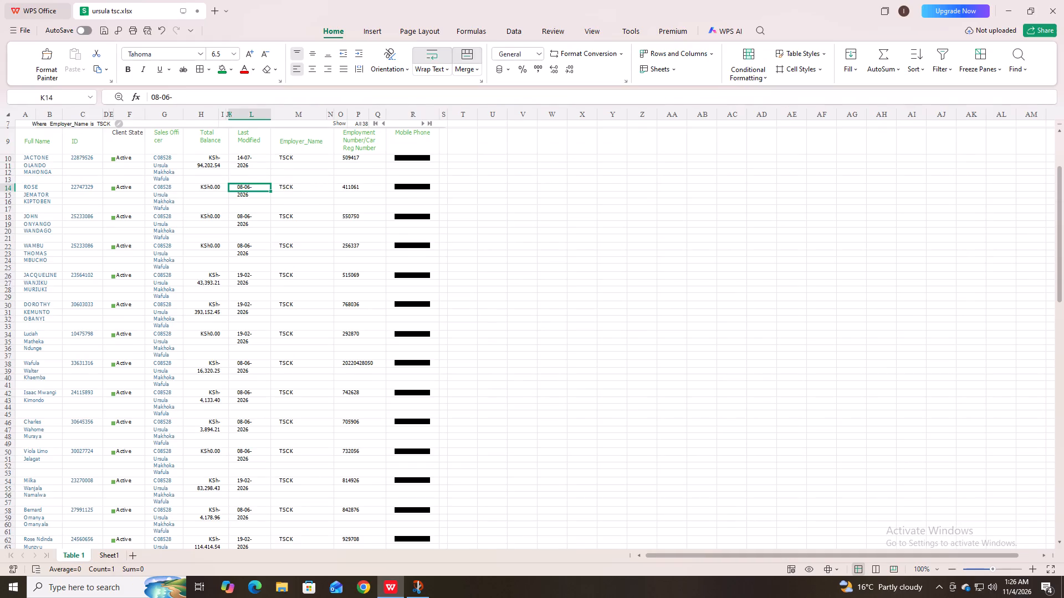
key("ctrl+c")
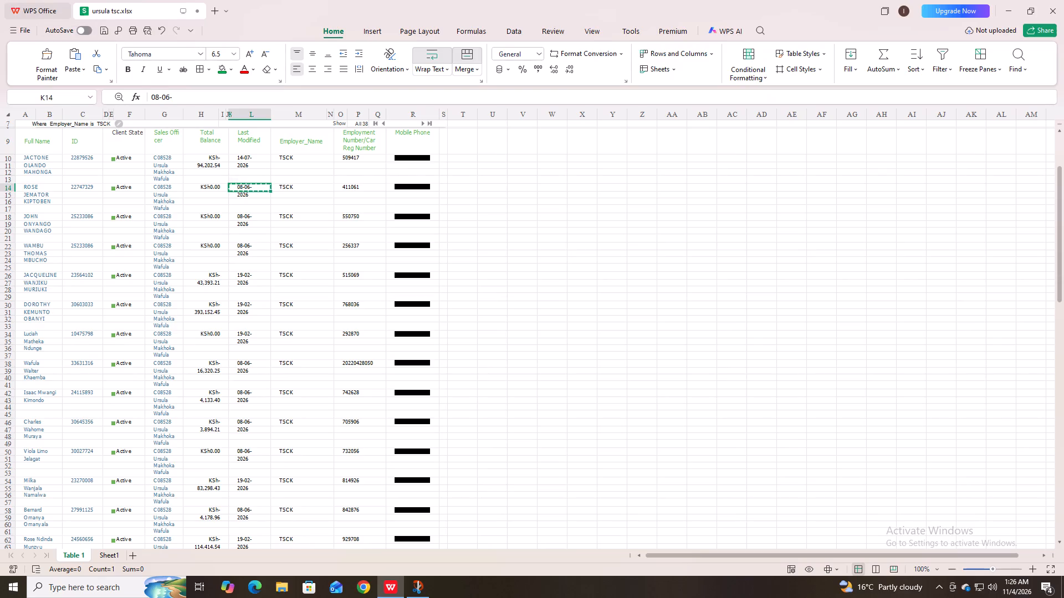
left_click(109, 559)
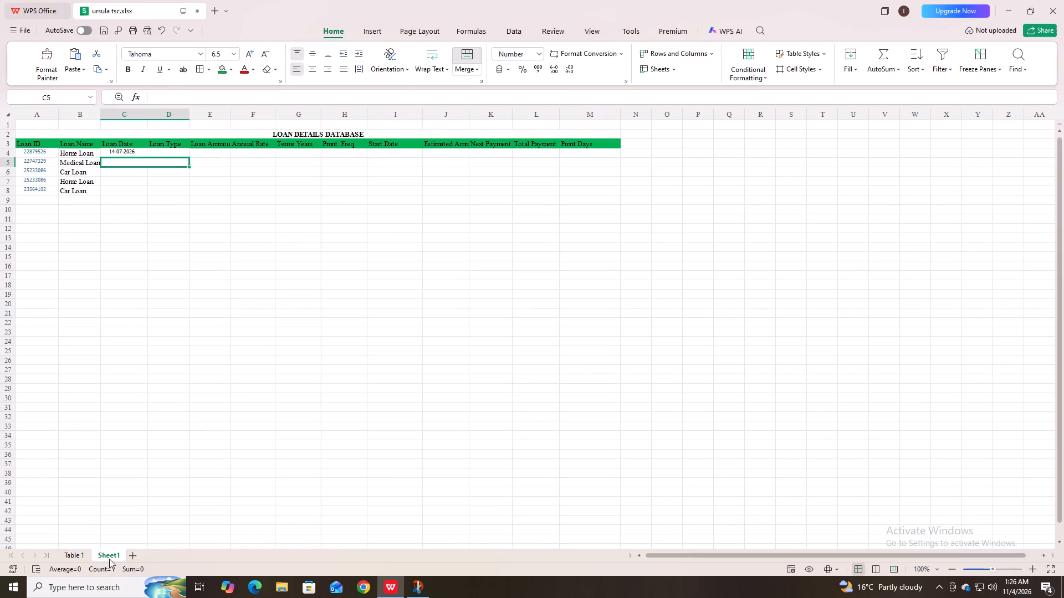
left_click(124, 161)
key("ctrl+v")
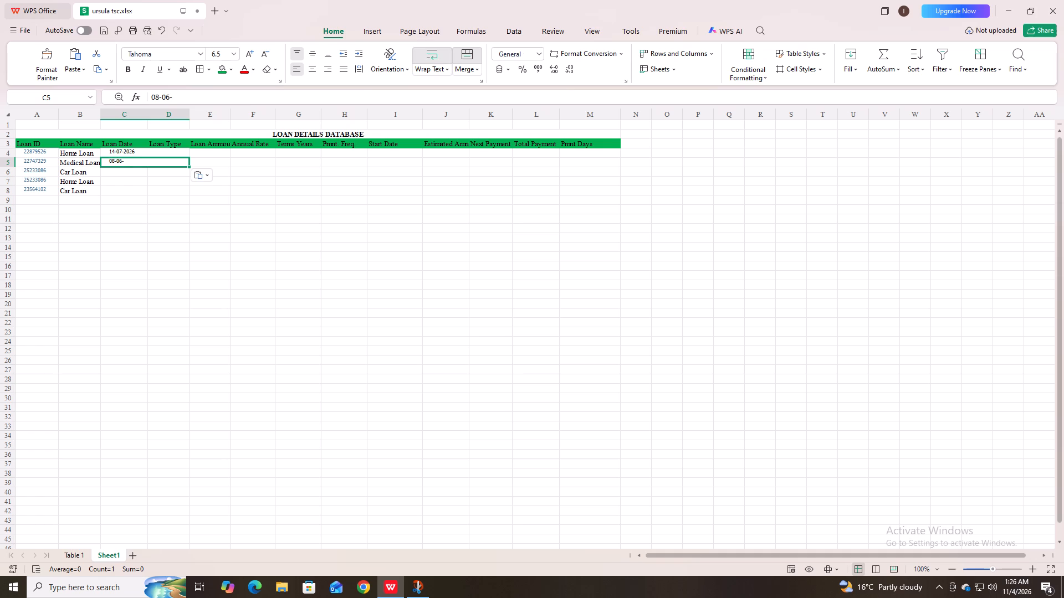
Complete the Loan Date in cell C5 by adding the year, making it 08-06-2026.
left_click(130, 158)
double_click(130, 159)
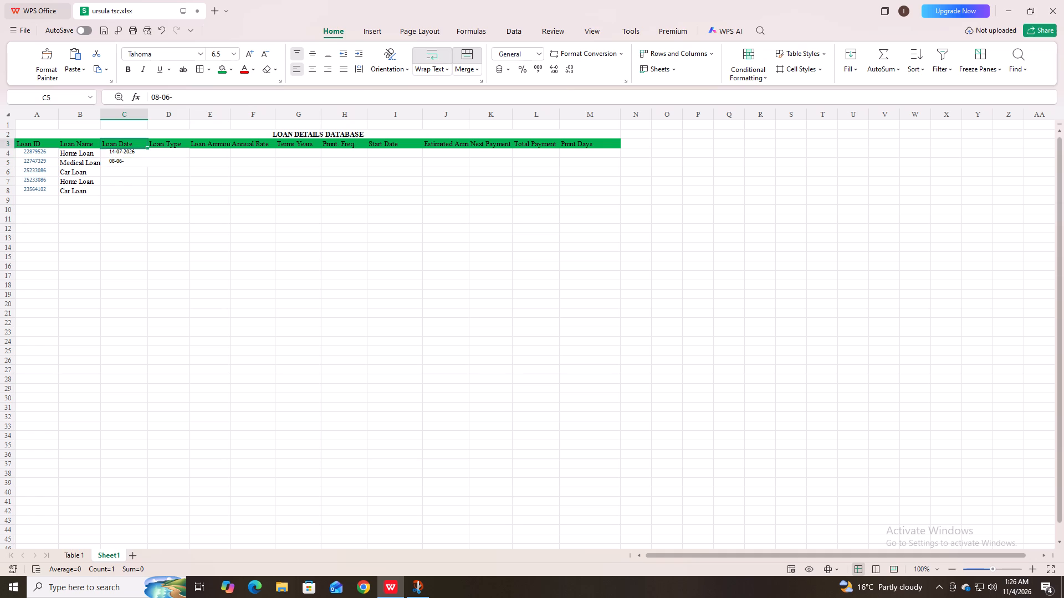
double_click(125, 163)
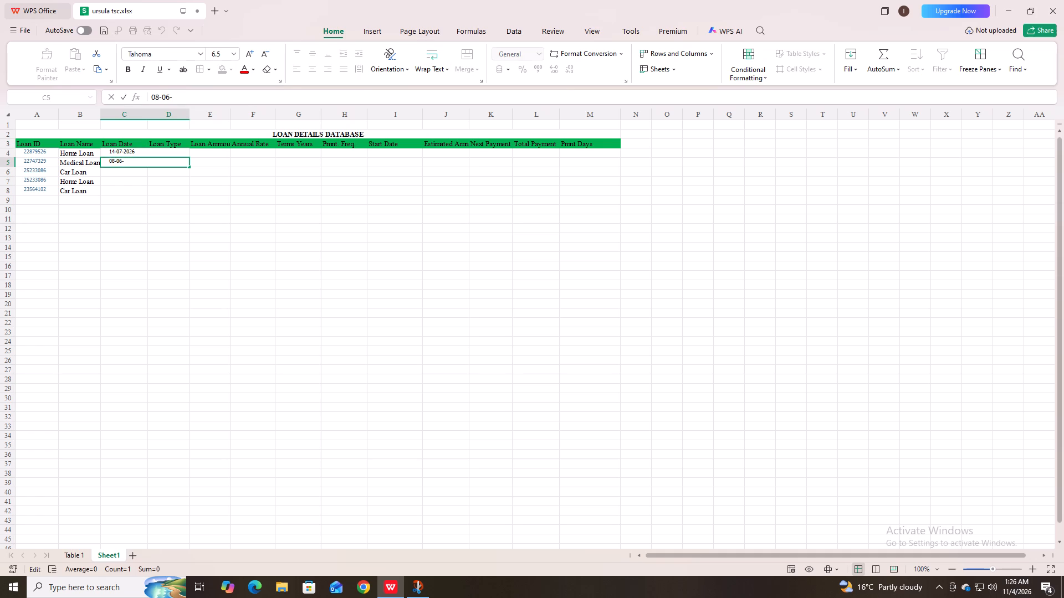
key("2")
key("0")
key("2")
key("6")
key("Return")
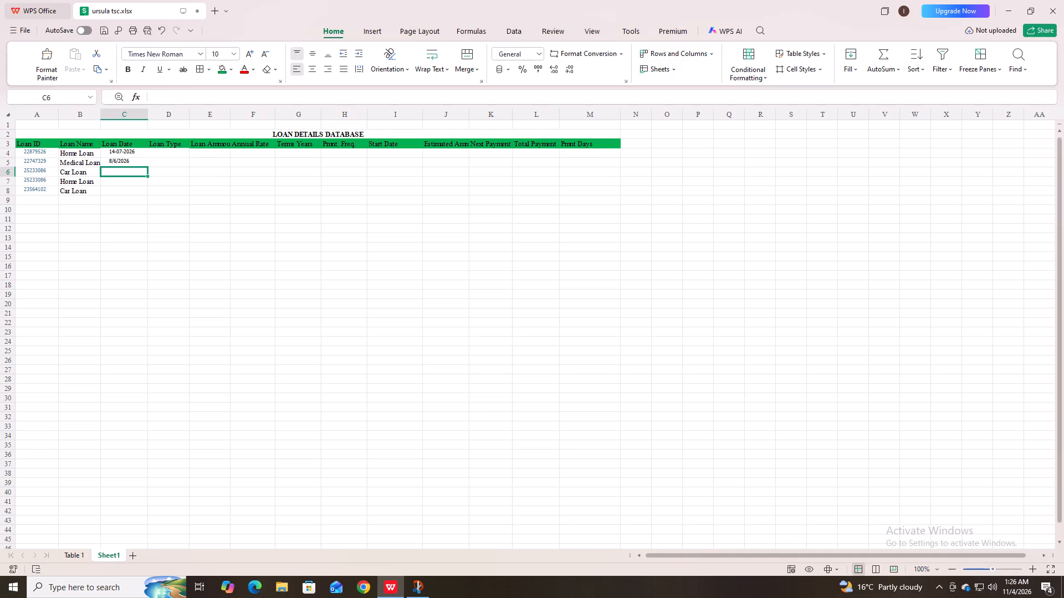
Copy the third client's Last Modified day and month, 08-06-, from row 18 of Table 1 into cell C6 of Sheet1.
left_click(74, 558)
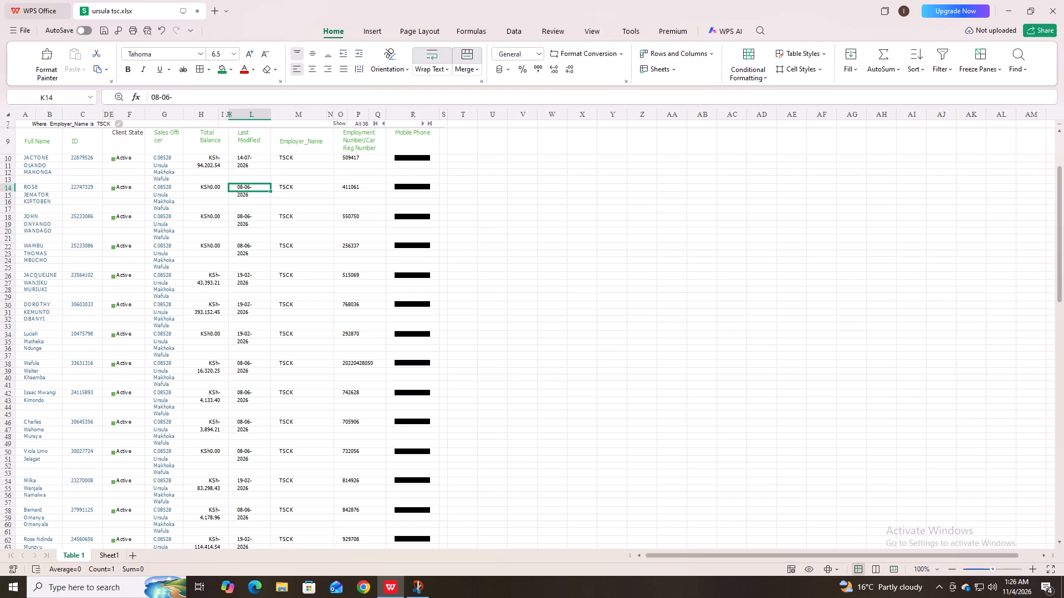
left_click(252, 215)
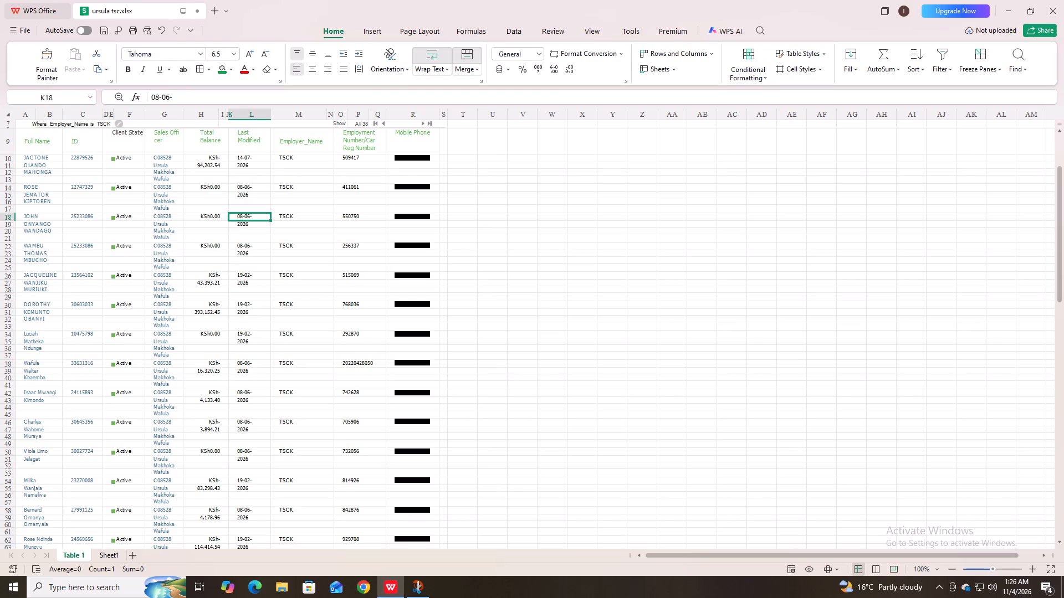
key("ctrl+c")
left_click(119, 557)
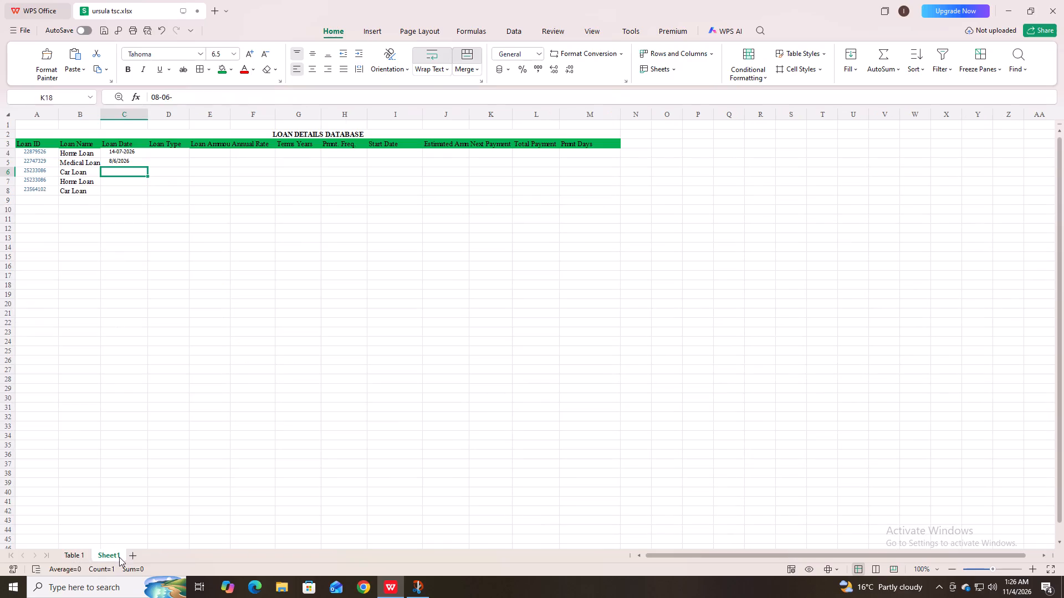
left_click(131, 173)
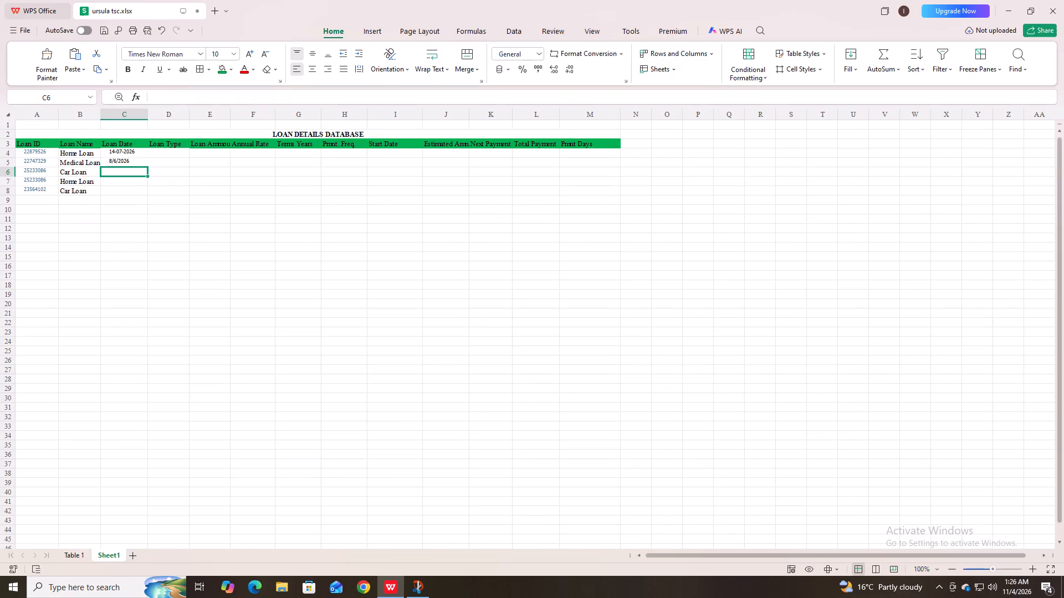
key("ctrl+v")
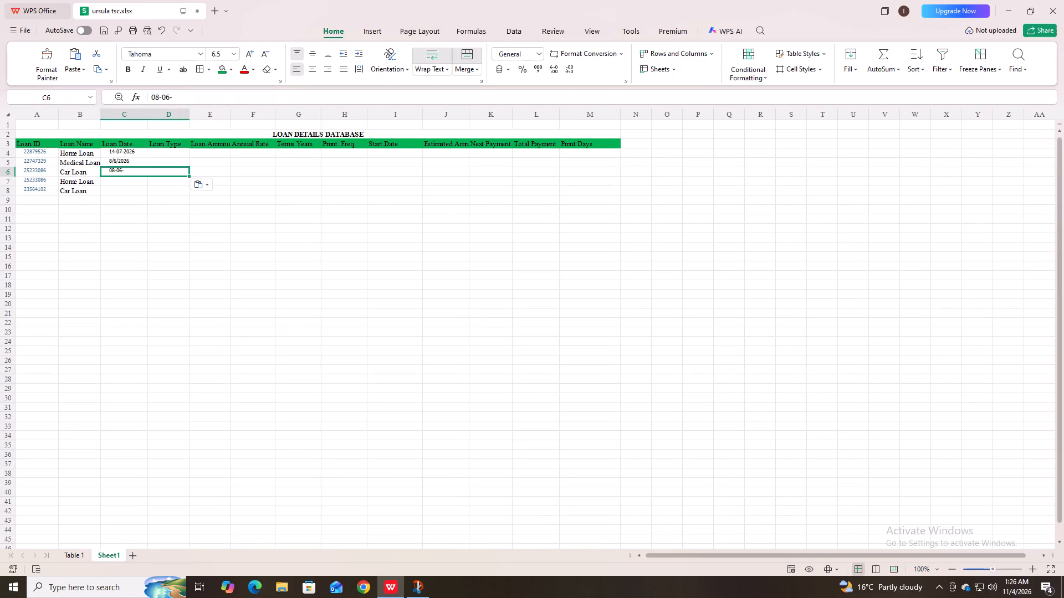
Complete the Loan Date in cell C6 by adding the year, making it 08-06-2026.
double_click(129, 172)
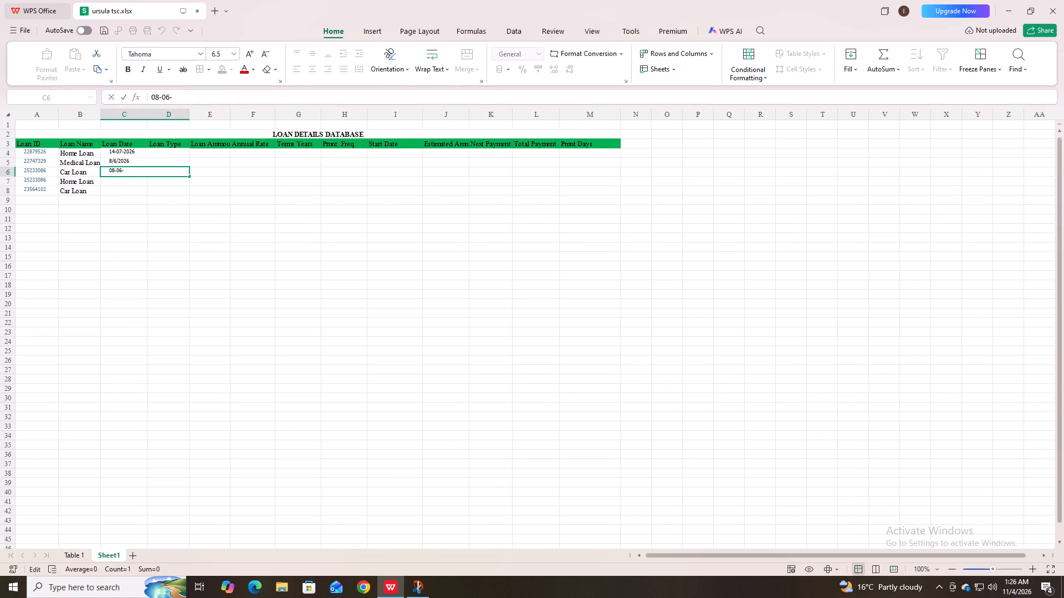
key("2")
type("02")
key("6")
left_click(139, 152)
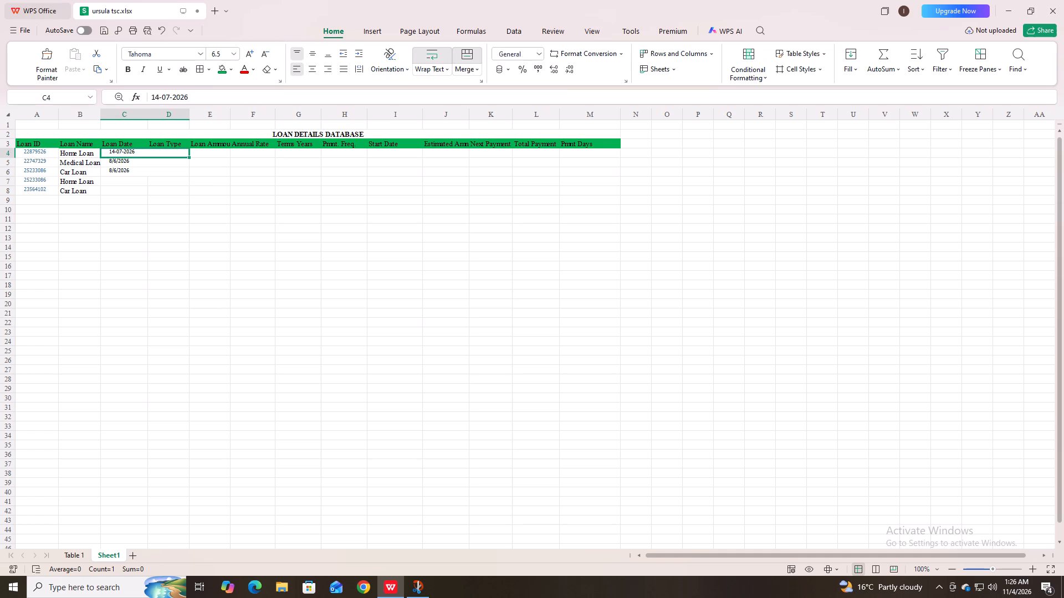
Replace the hyphens in the first Loan Date, cell C4, with slashes so it reads 14/07/2026.
double_click(137, 152)
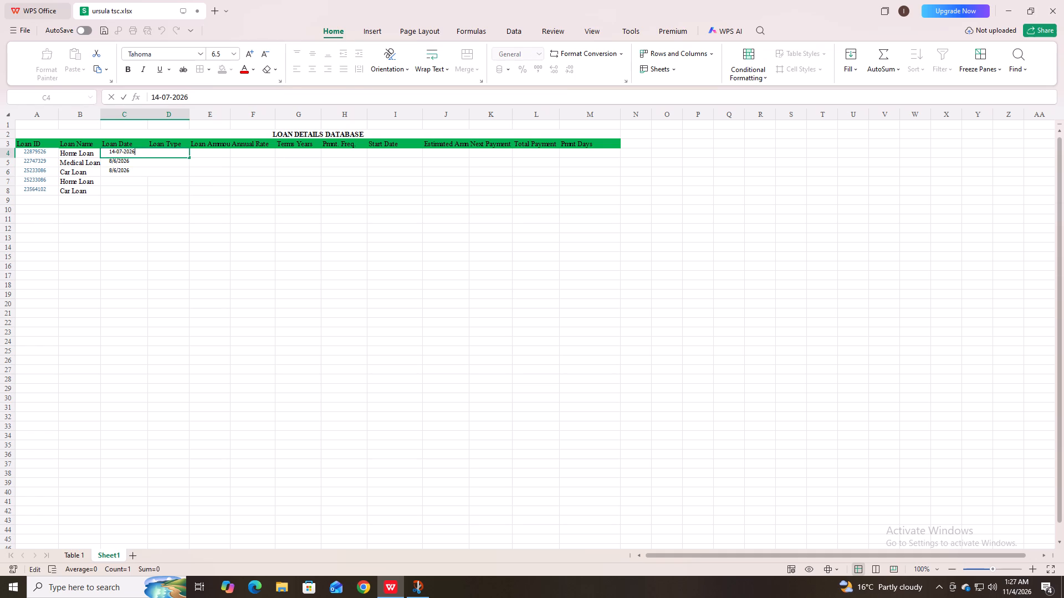
double_click(122, 149)
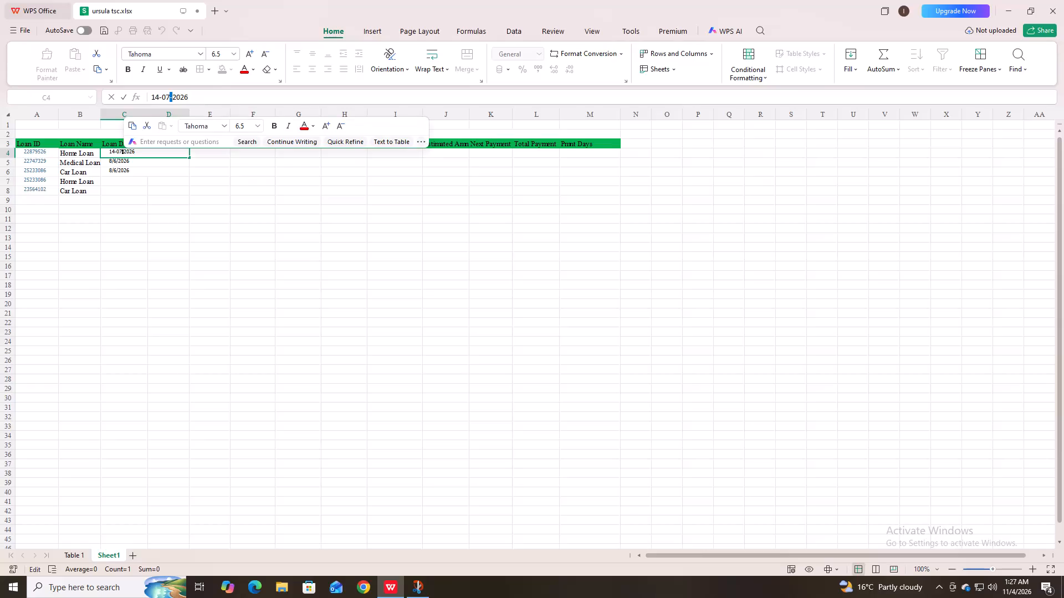
key("BackSpace")
key("slash")
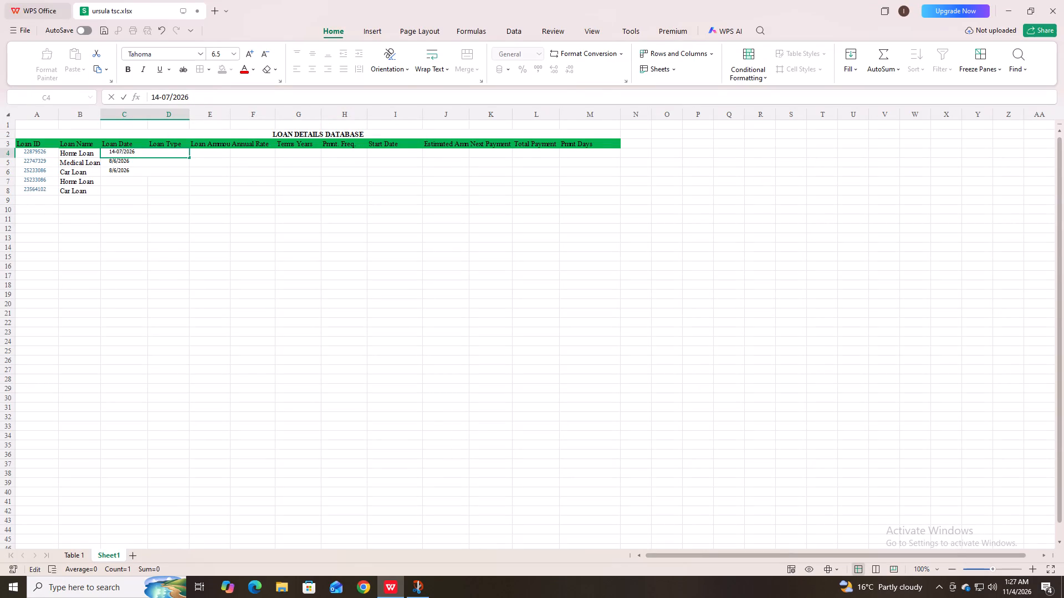
double_click(116, 150)
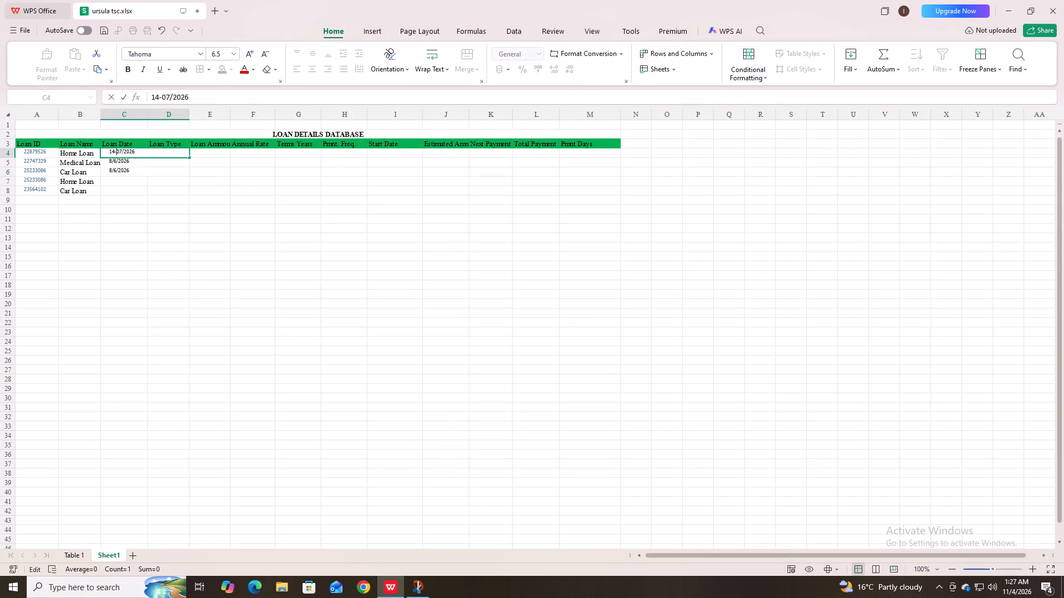
left_click(116, 150)
key("BackSpace")
key("slash")
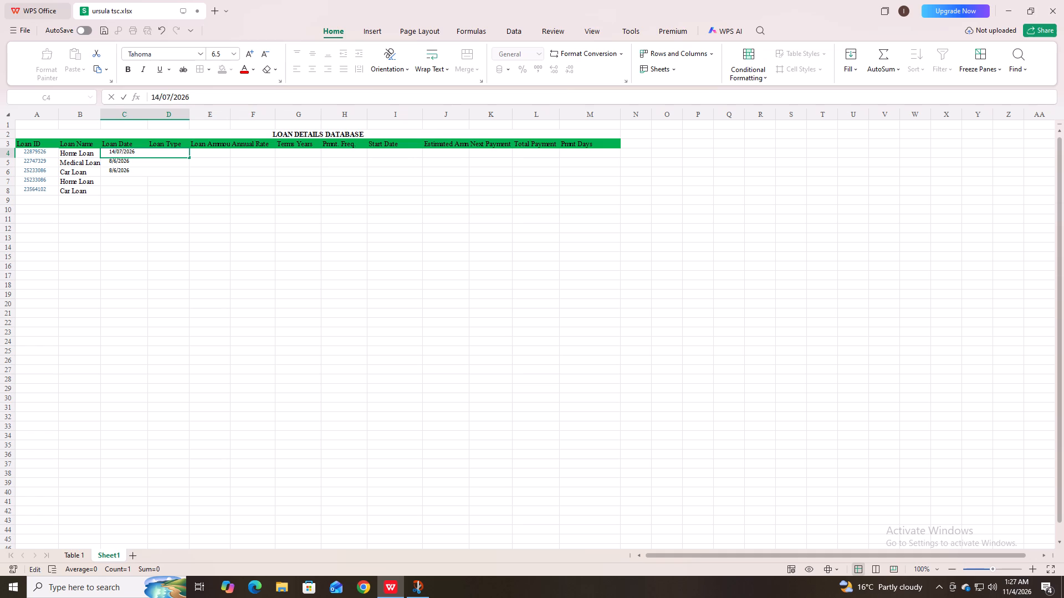
left_click(130, 181)
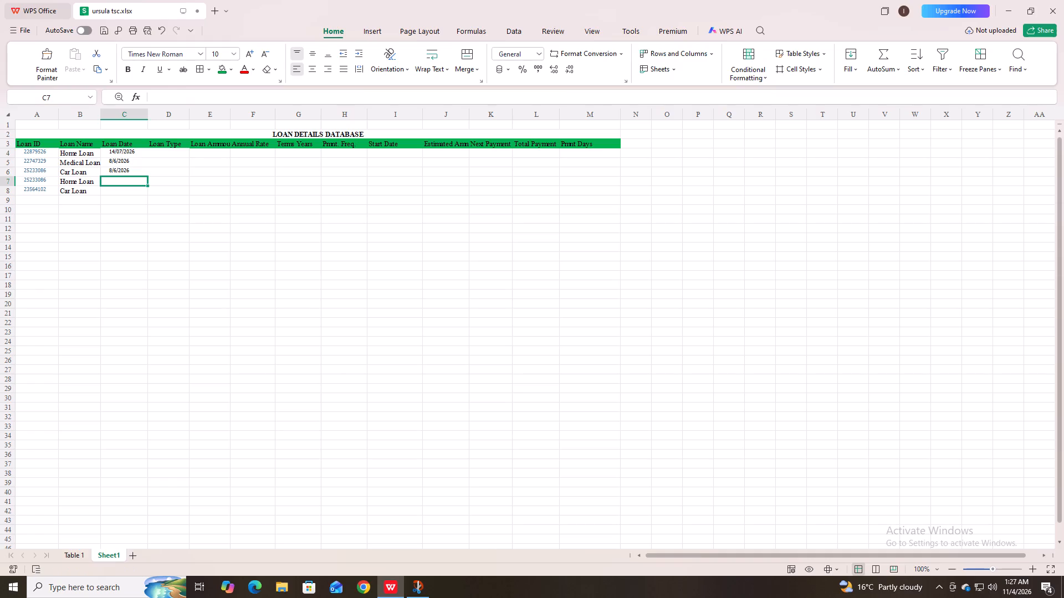
Copy the fourth client's Last Modified day and month, 08-06-, from row 22 of Table 1 into cell C7 of Sheet1.
left_click(70, 553)
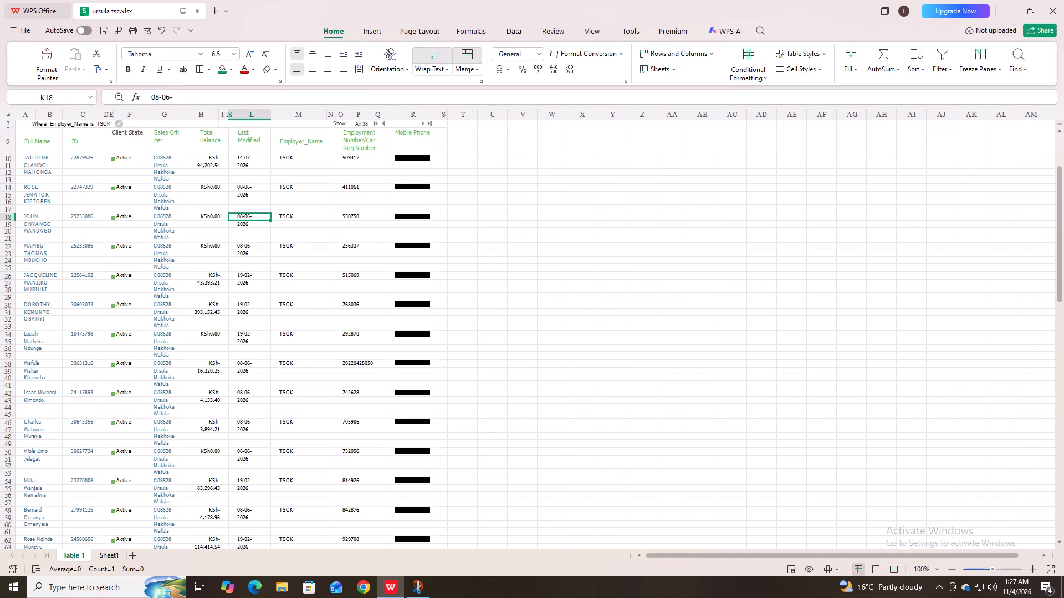
left_click(244, 246)
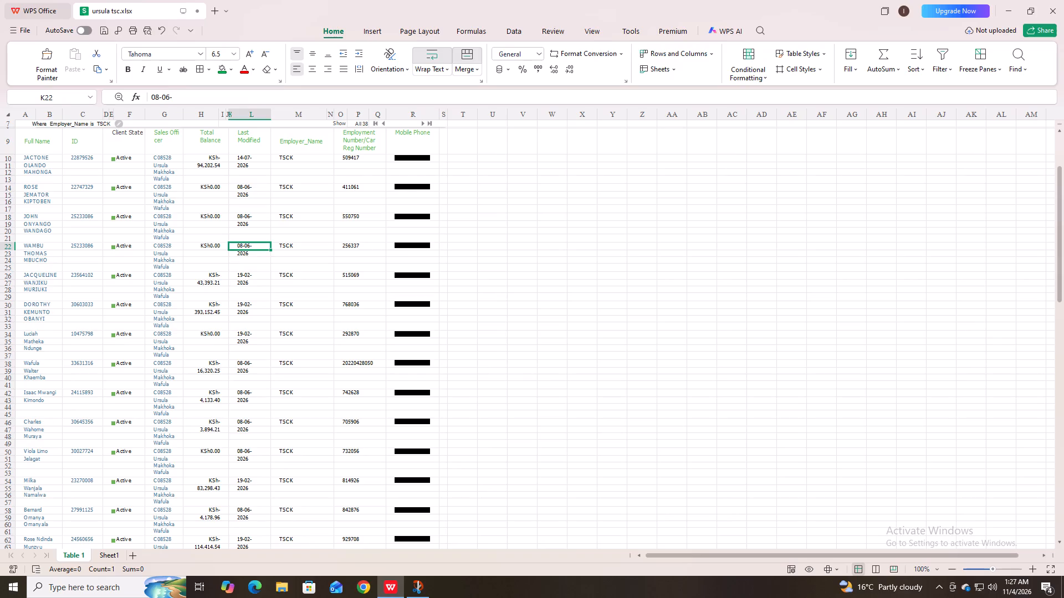
key("ctrl+c")
left_click(106, 551)
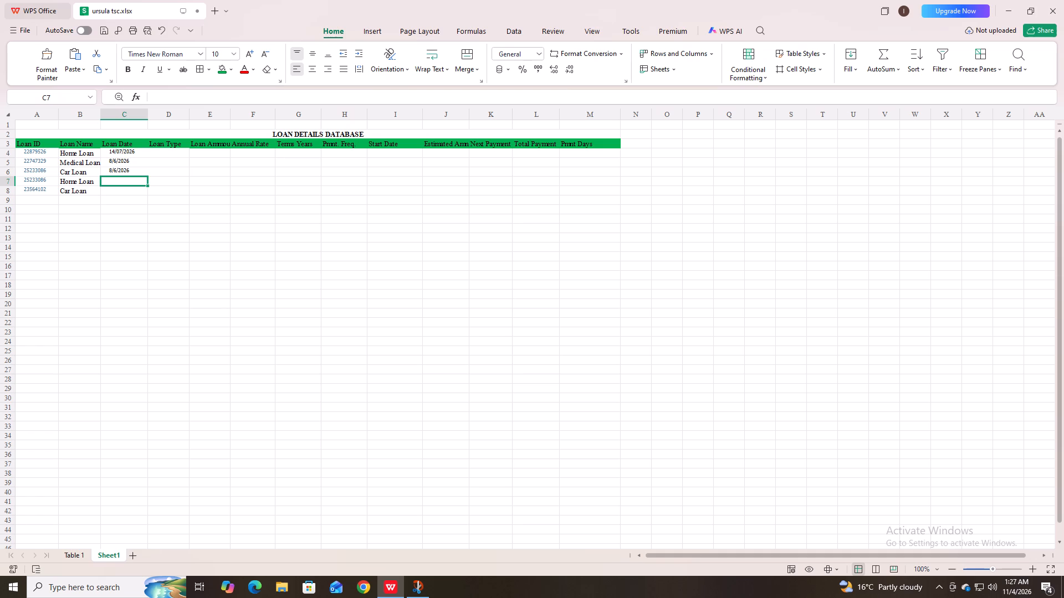
left_click(139, 179)
key("ctrl+v")
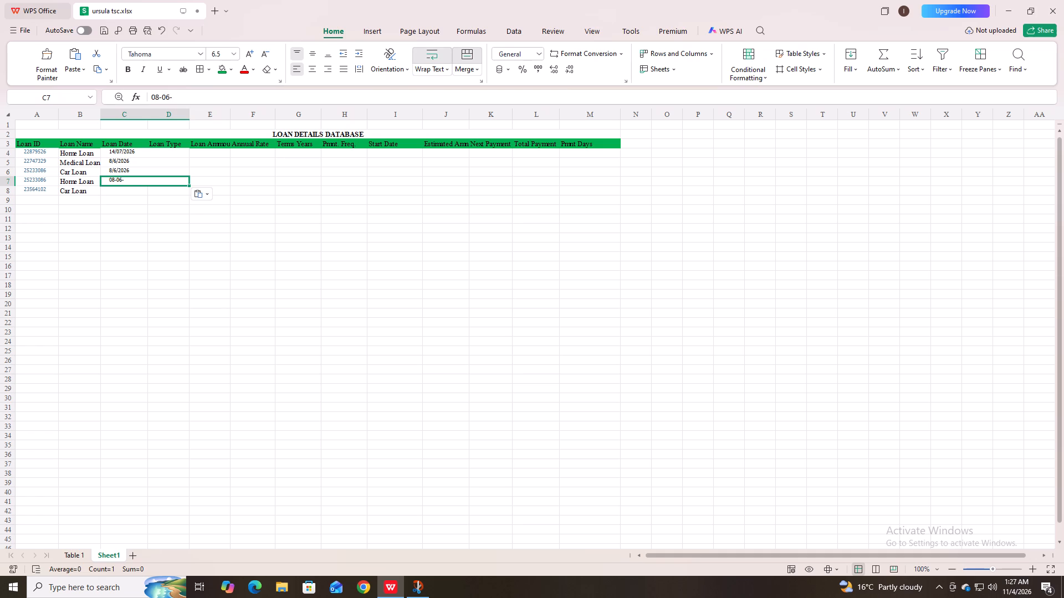
Complete the fourth client's Loan Date in cell C7 by adding the year, making it 08-06-2026.
left_click(119, 179)
left_click(129, 178)
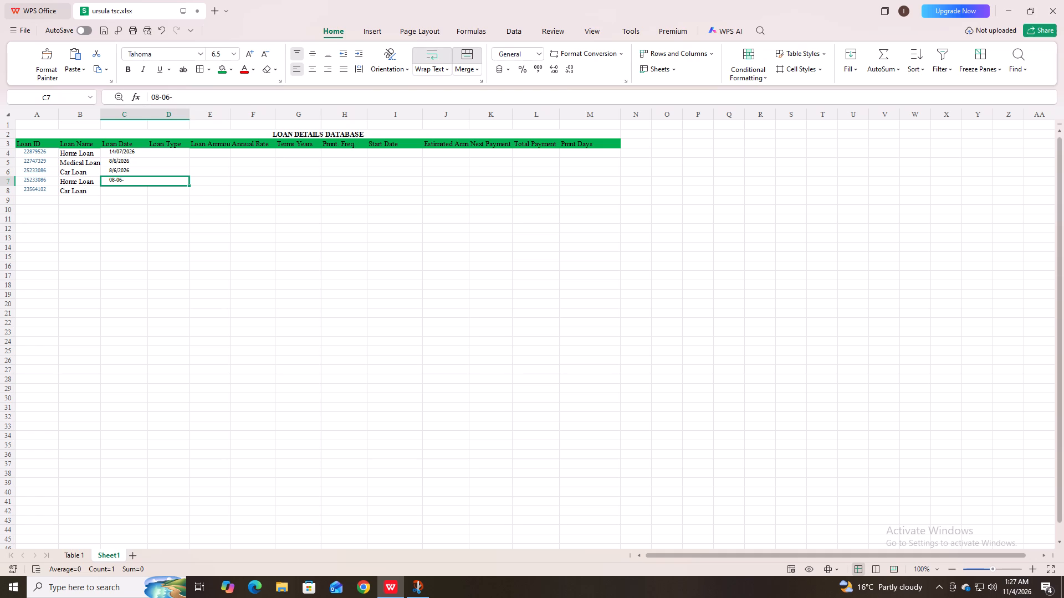
double_click(129, 177)
left_click(129, 180)
left_click(129, 180)
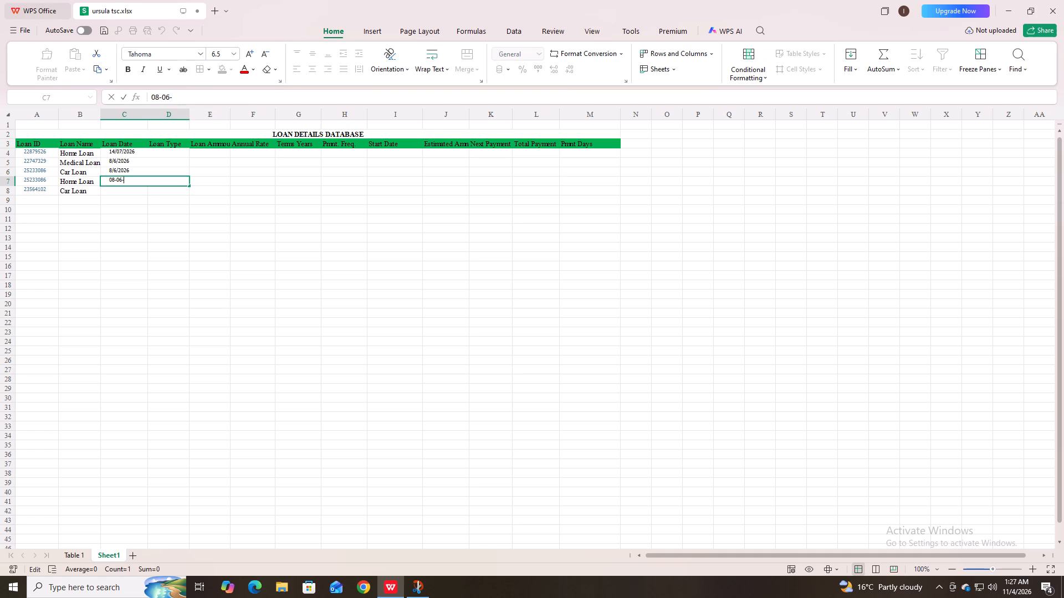
key("2")
type("02")
key("6")
key("Return")
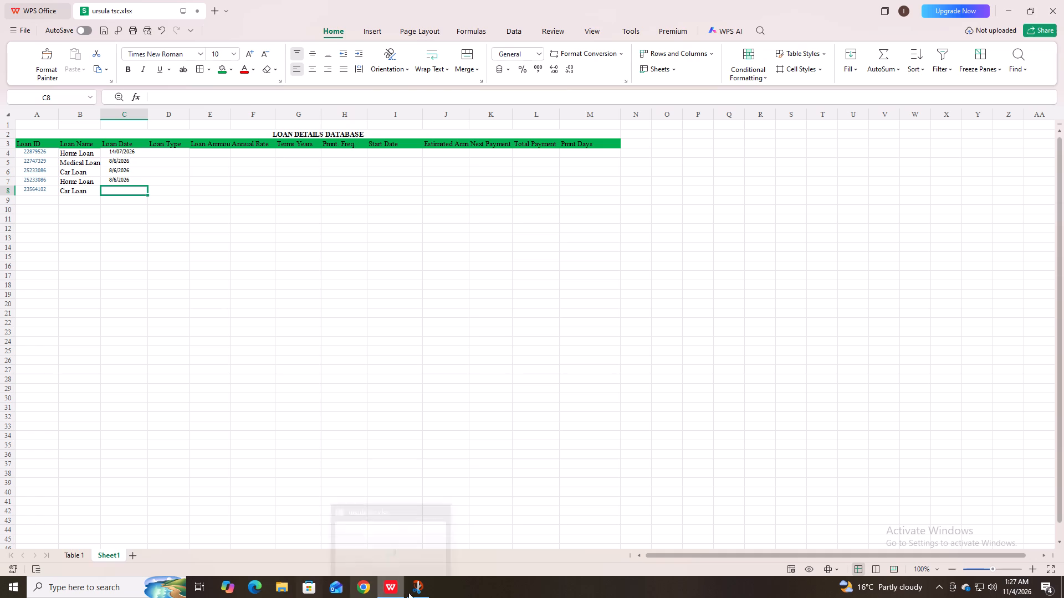
Copy the fifth client's Last Modified day and month, 19-02-, from row 26 of Table 1 into cell C8 of Sheet1.
left_click(388, 585)
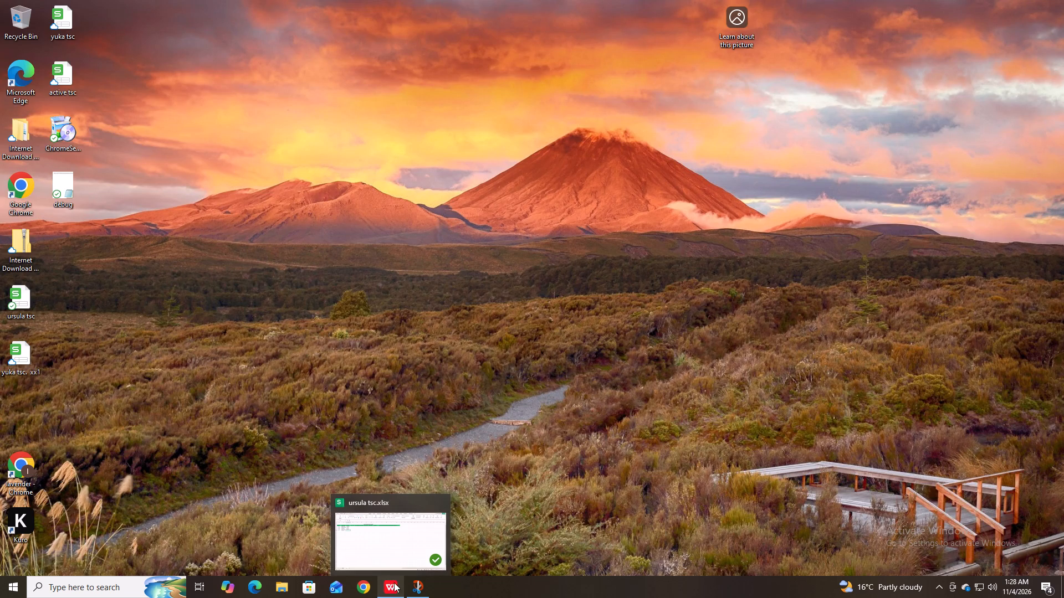
left_click(396, 556)
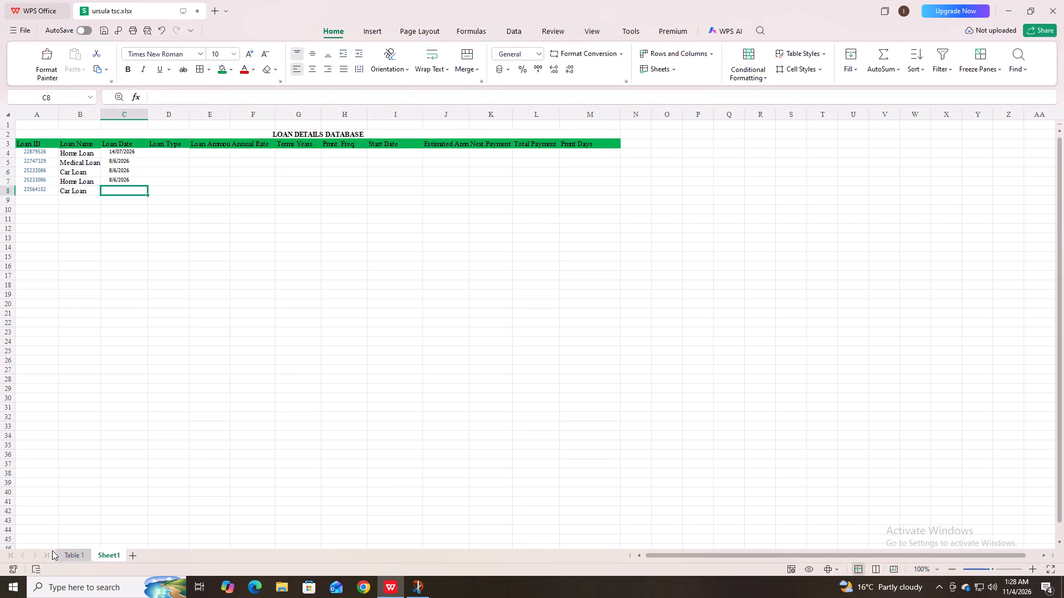
left_click(66, 552)
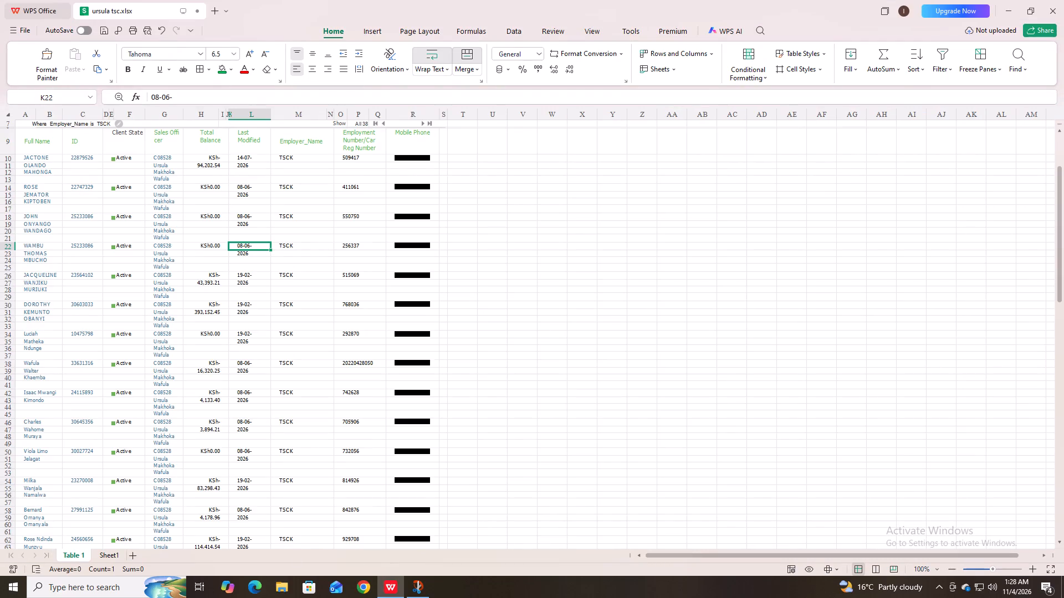
left_click(248, 279)
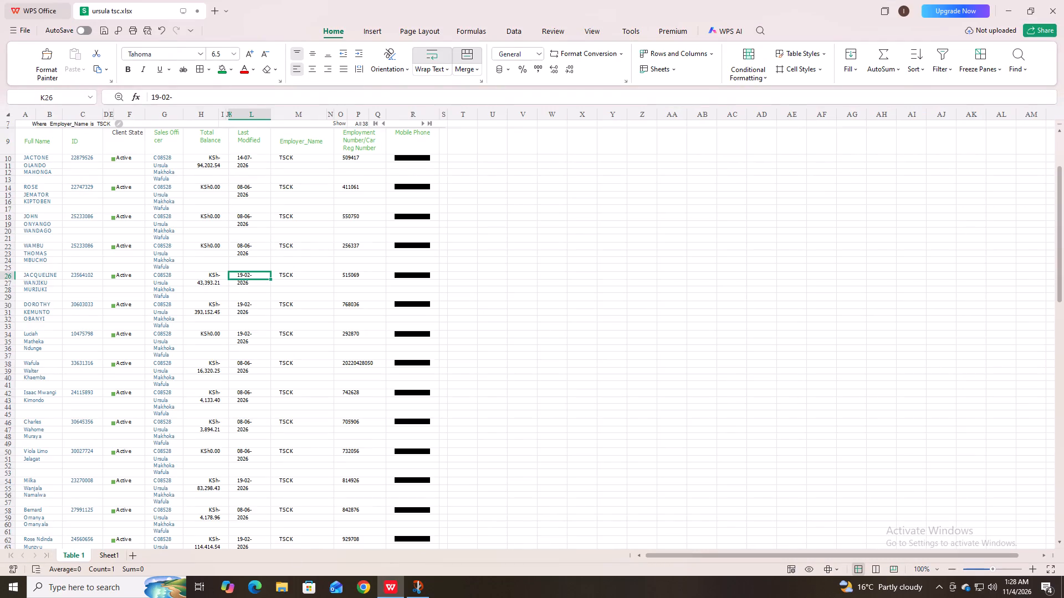
key("ctrl+c")
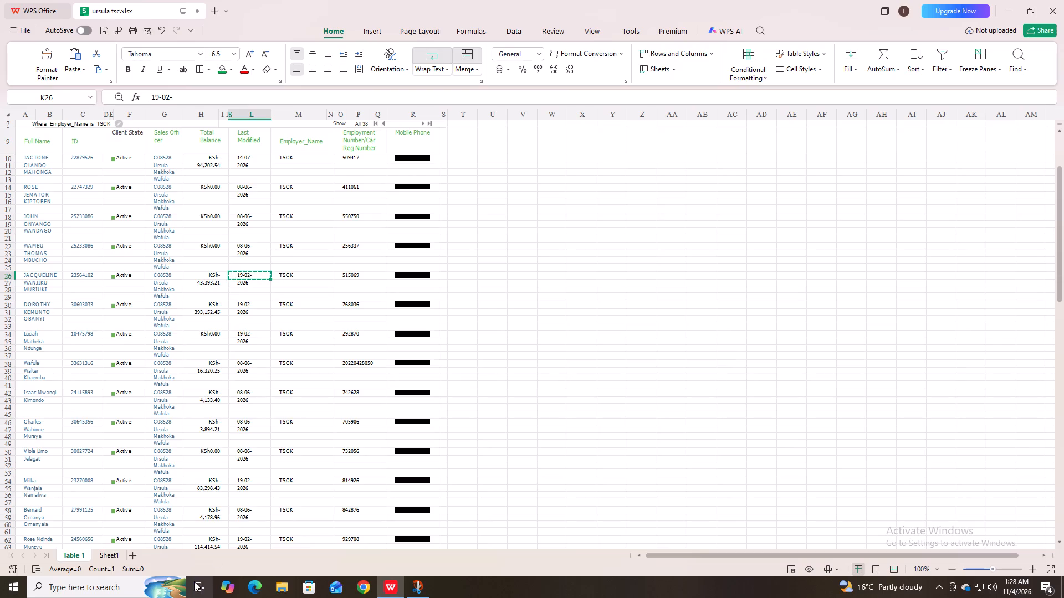
left_click(110, 557)
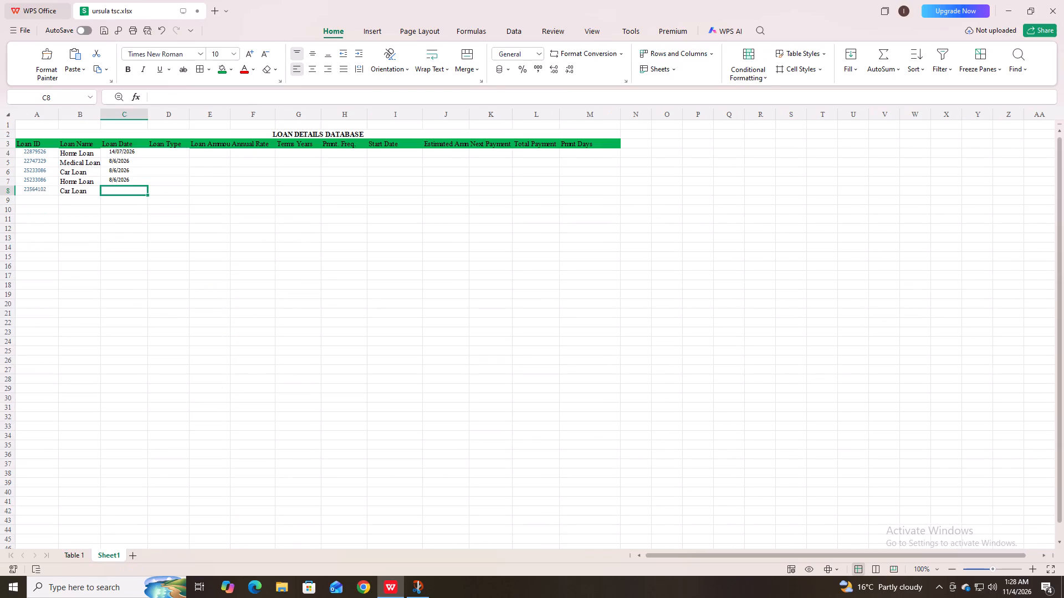
left_click(120, 190)
left_click(120, 190)
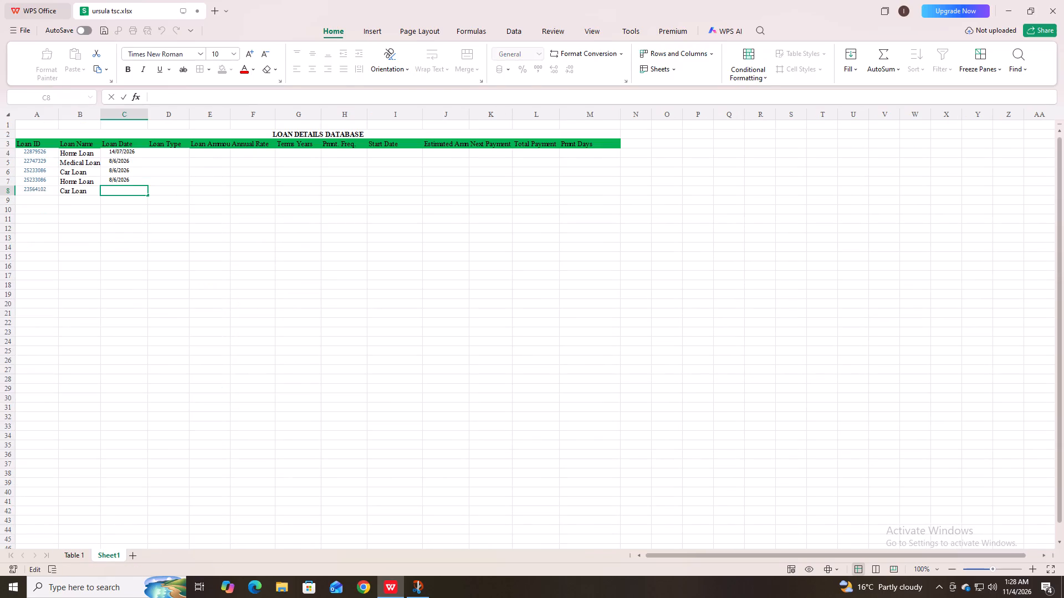
key("ctrl+v")
key("ctrl+v")
left_click(76, 554)
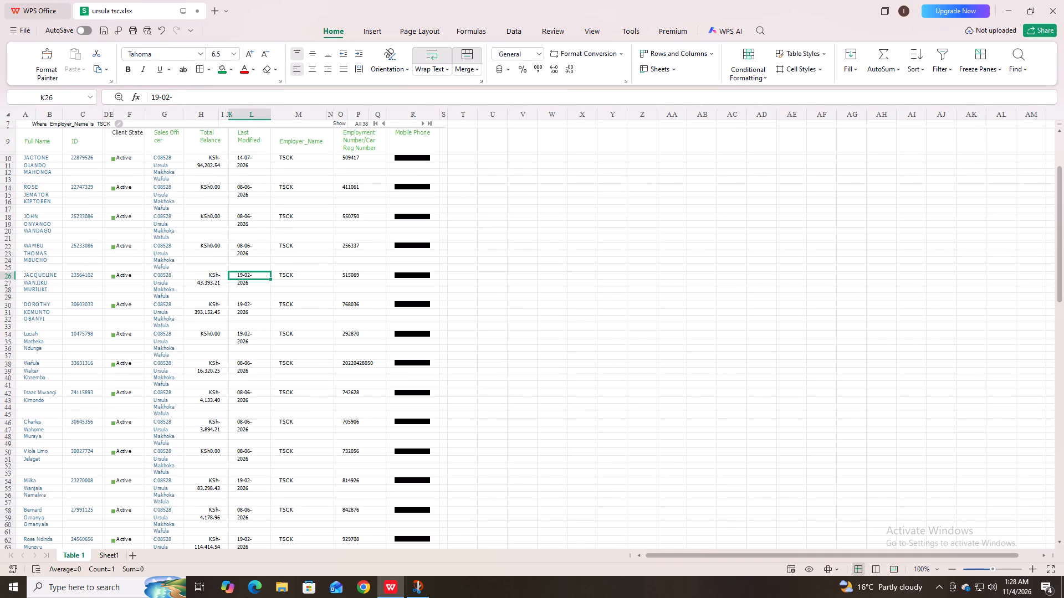
key("ctrl+c")
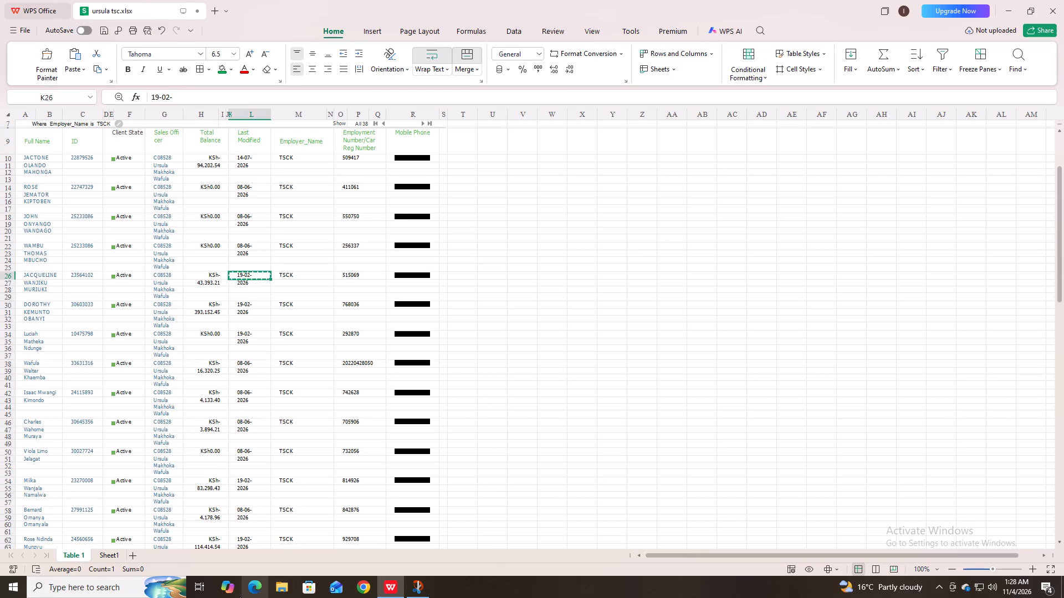
left_click(114, 558)
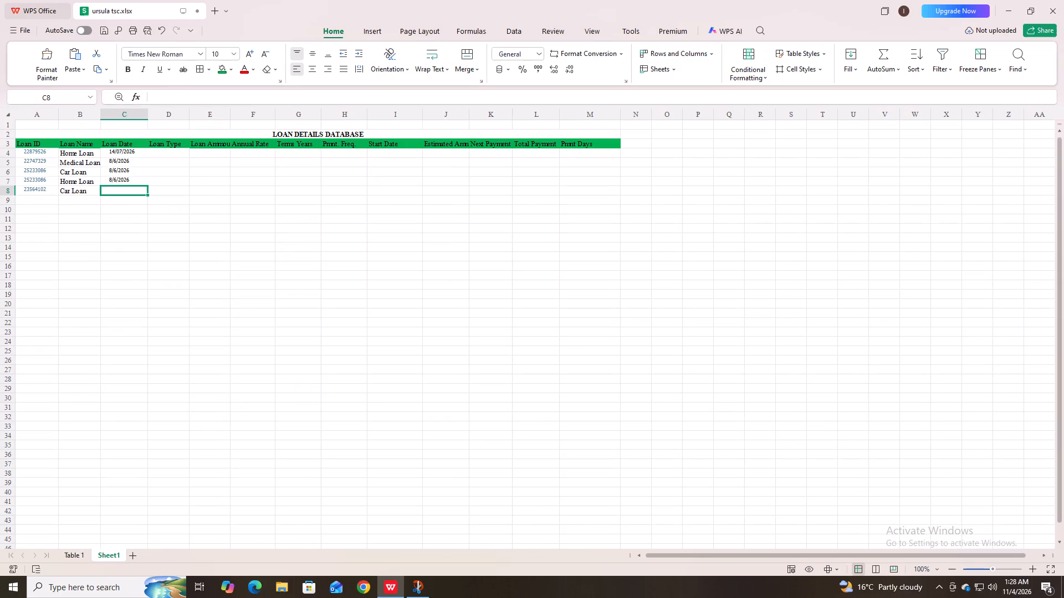
key("ctrl+v")
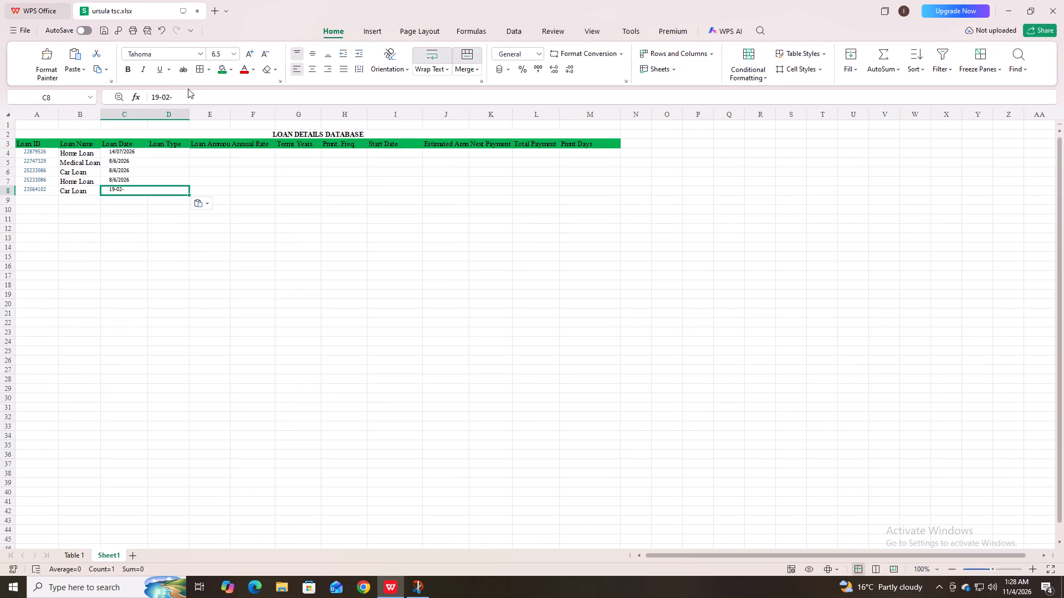
Complete the Loan Date in cell C8 by adding the year, making it 19-02-2026.
double_click(131, 191)
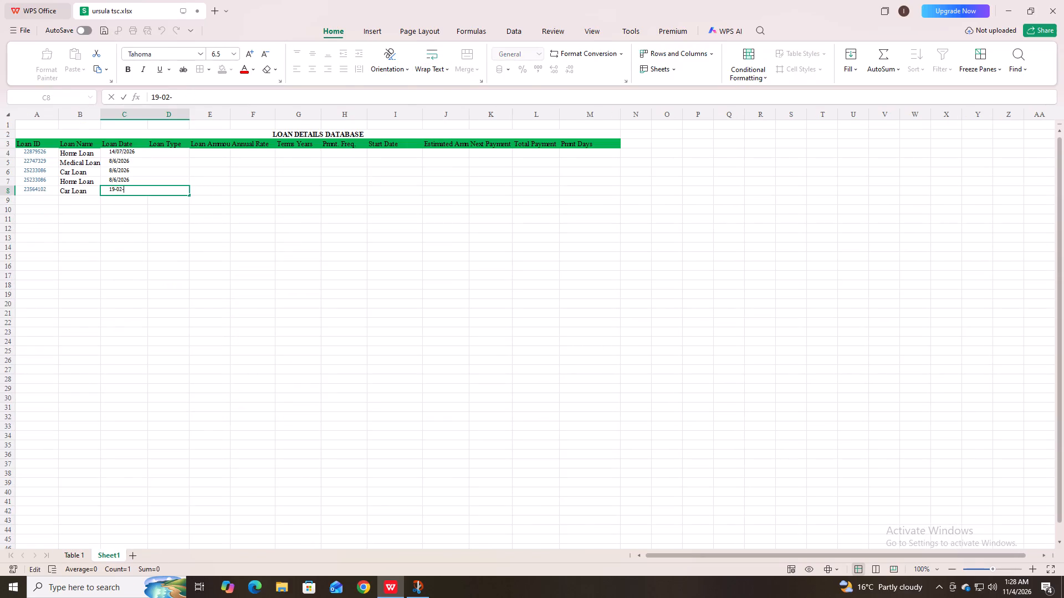
key("2")
type("02")
key("6")
left_click(180, 153)
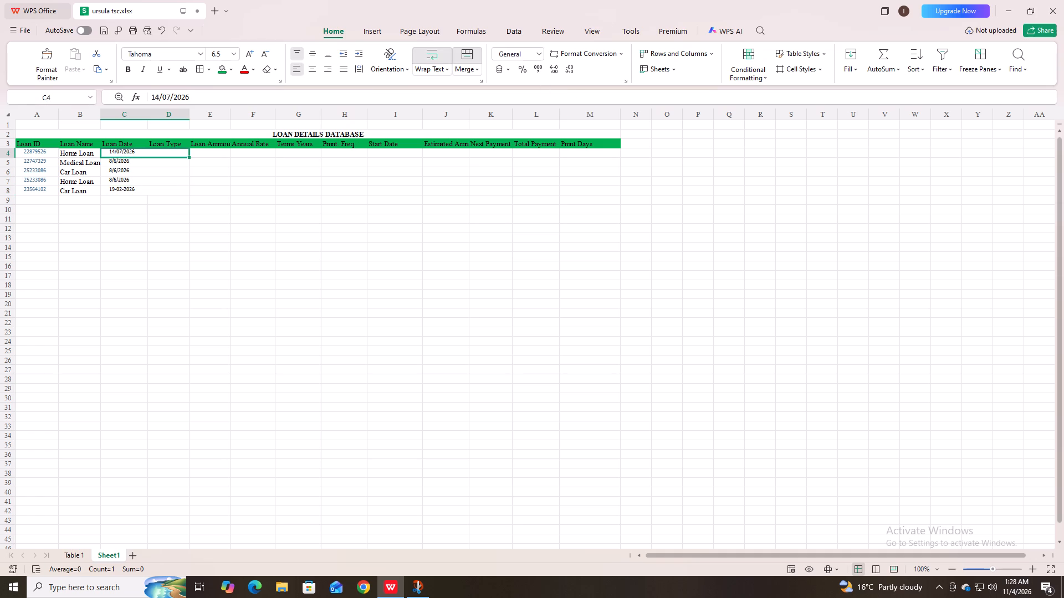
Unmerge the Loan Date cells spanning columns C and D in rows 4 to 8 of Sheet1.
left_click(180, 153)
left_click(180, 153)
left_click(178, 169)
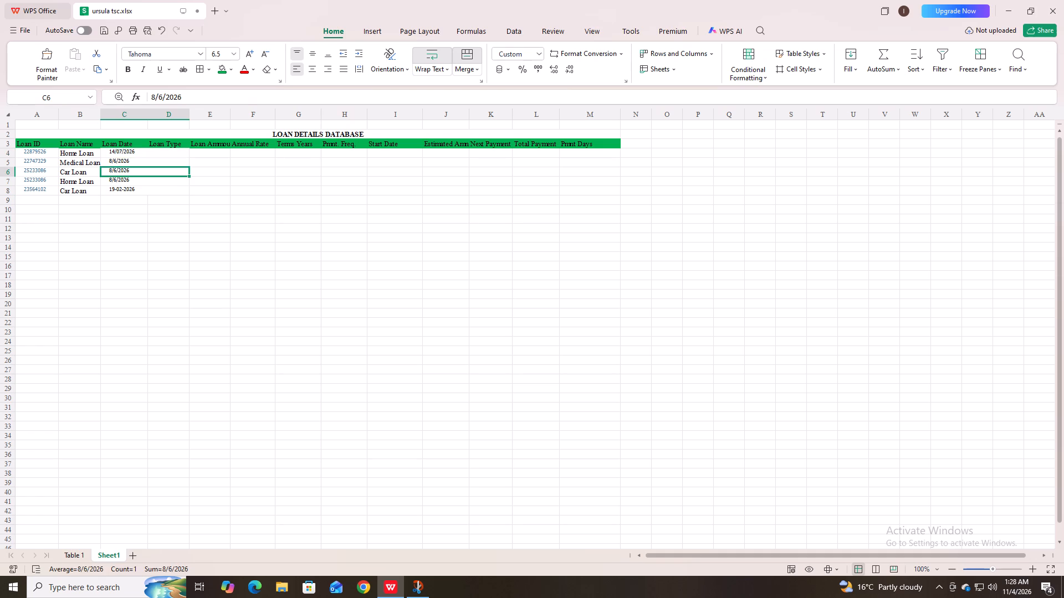
left_click(178, 183)
left_click(174, 190)
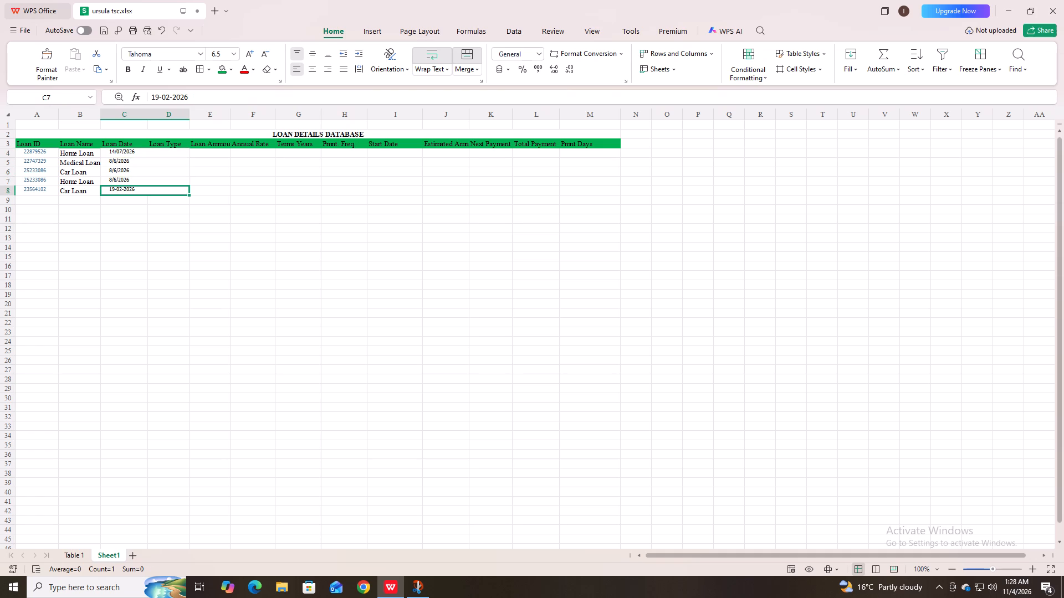
left_click_drag(158, 152, 167, 186)
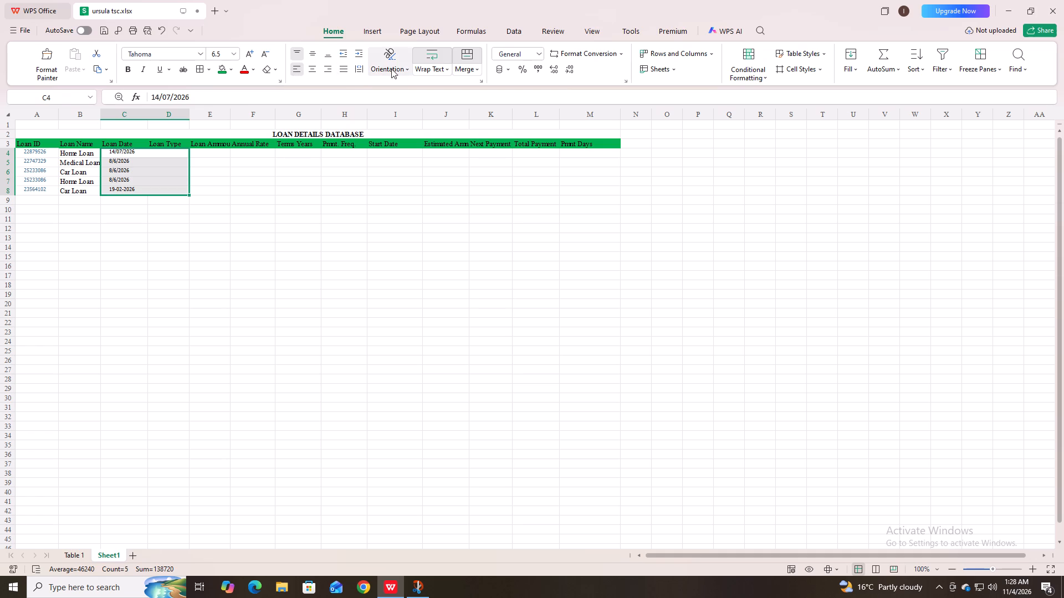
left_click(479, 69)
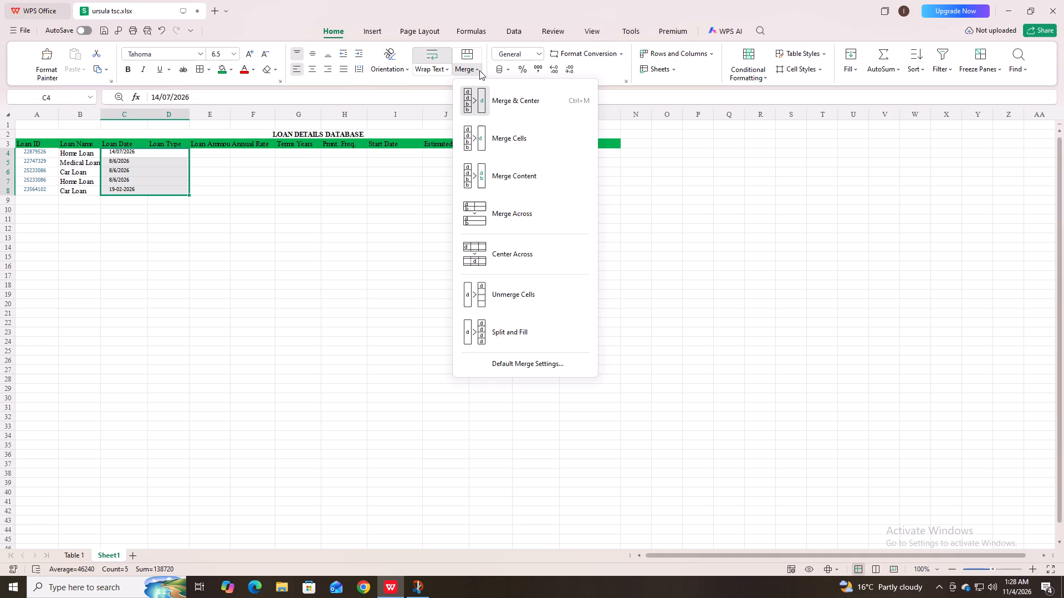
left_click(482, 104)
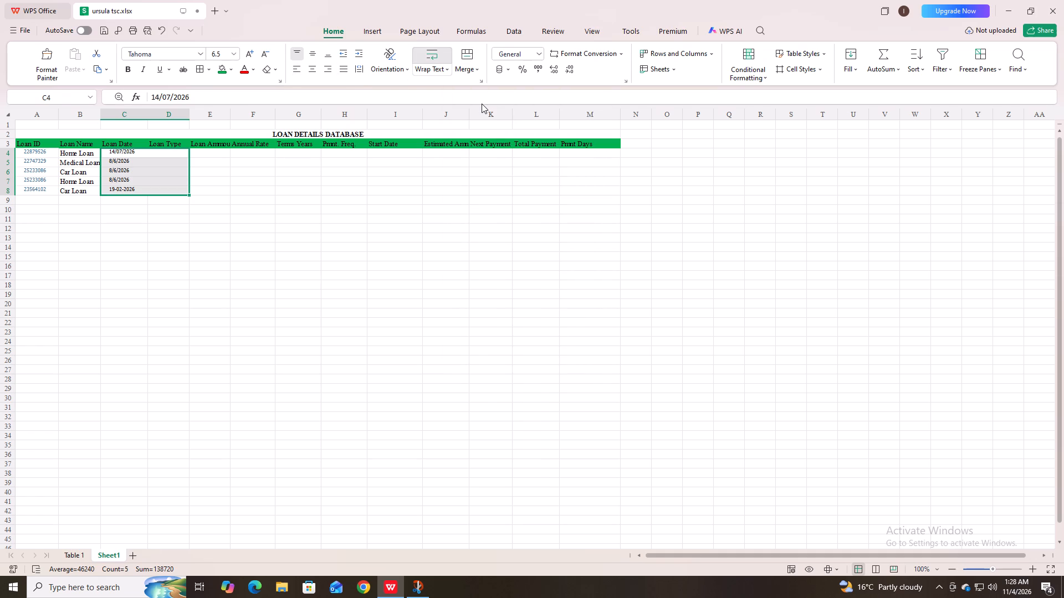
Right-align the first and last Loan Dates, cells C4 and C8, to match the other dates in the column.
left_click(161, 184)
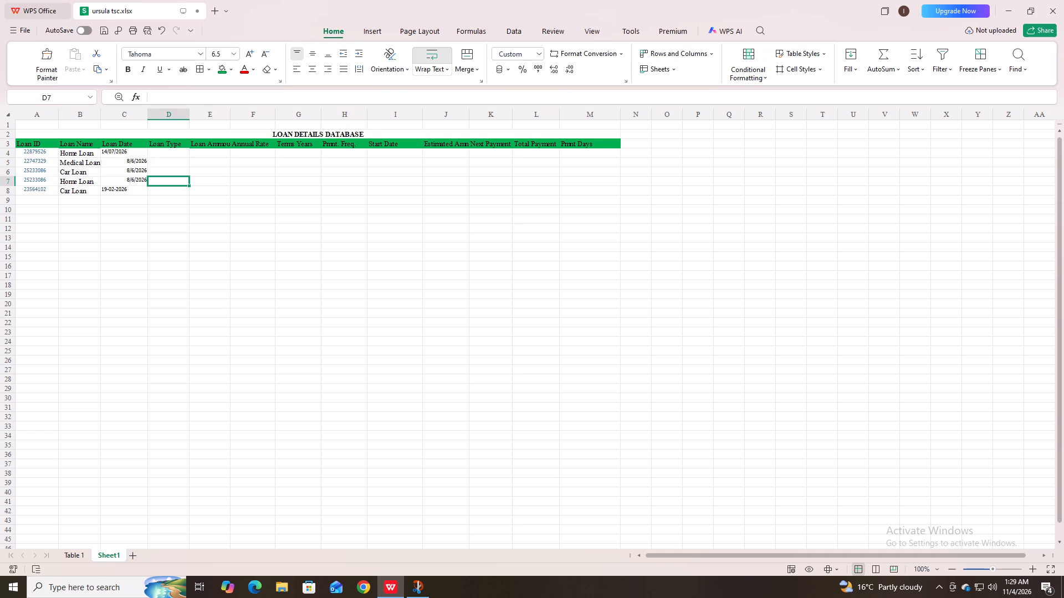
left_click(117, 150)
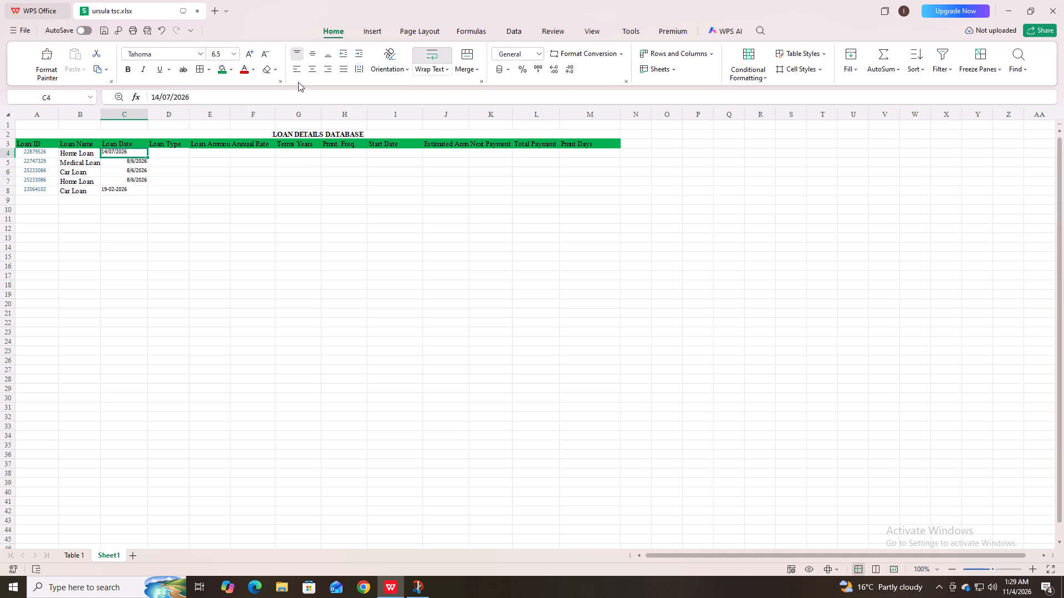
left_click(327, 69)
left_click(132, 189)
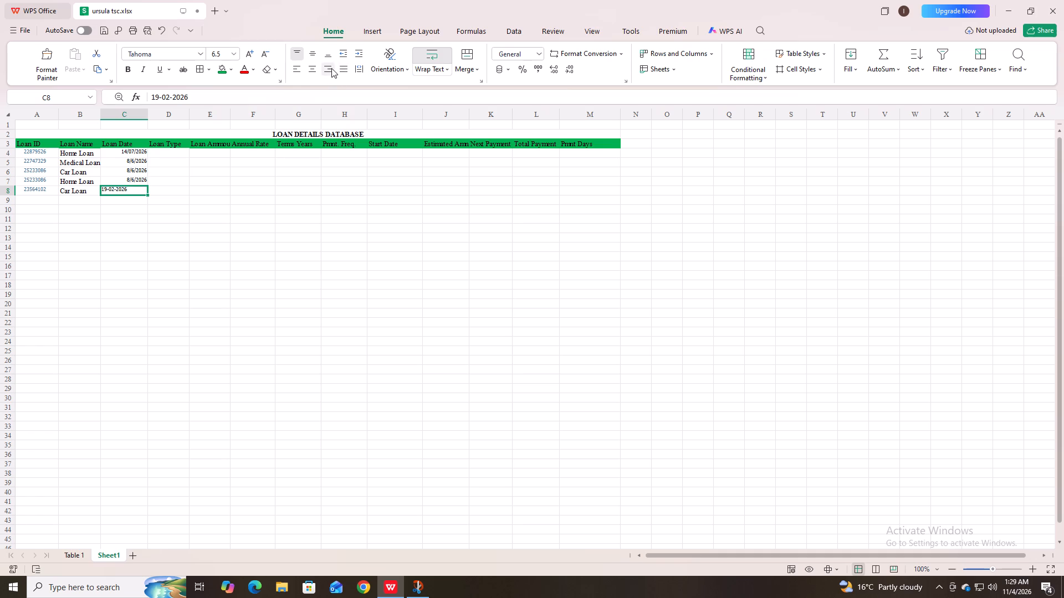
left_click(331, 68)
left_click(182, 154)
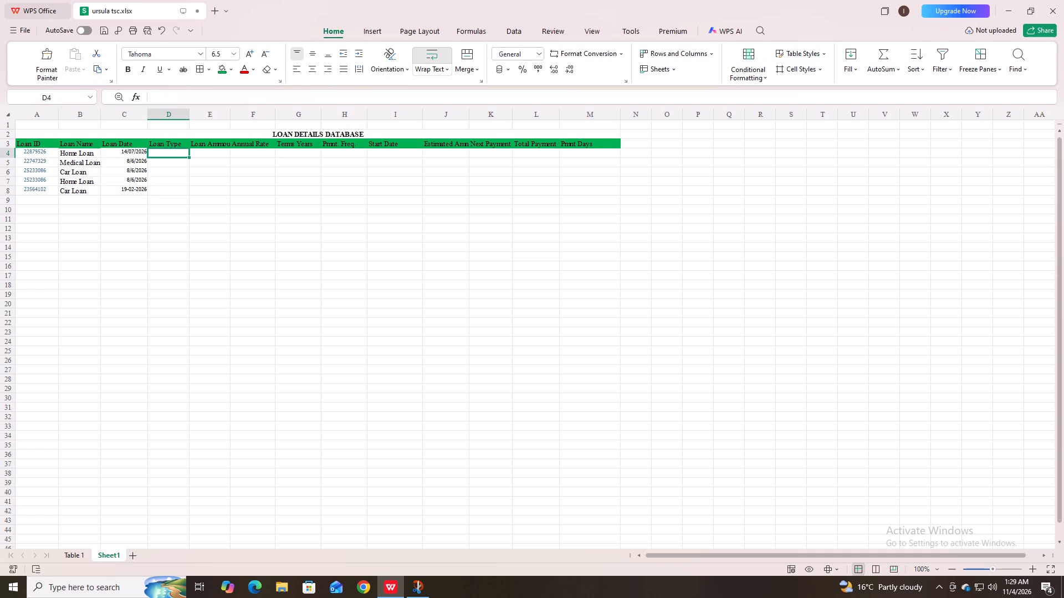
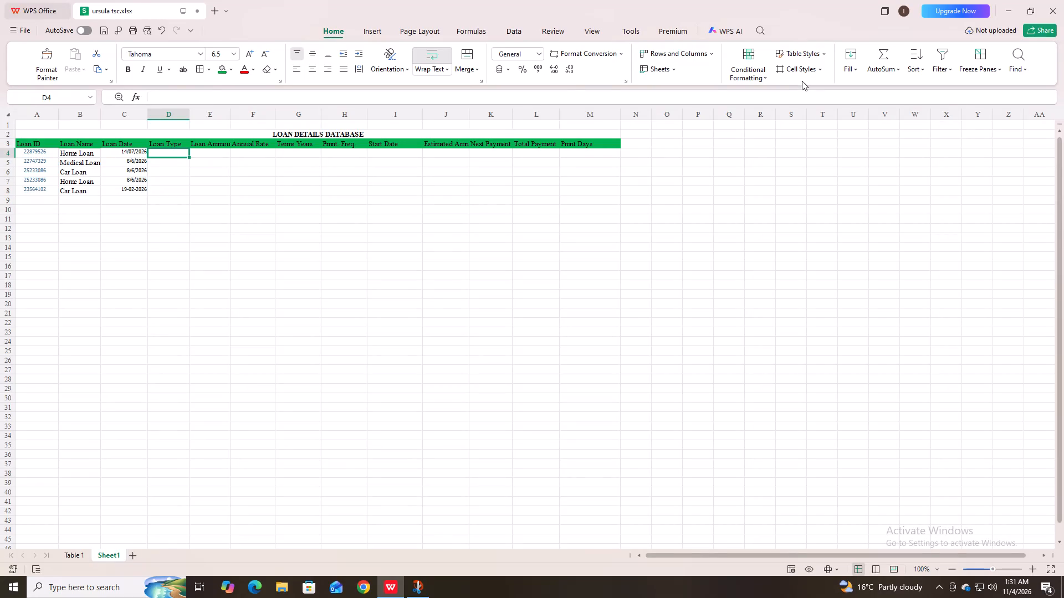
Enter "Loan taken" as the Loan Type of the first loan in cell D4.
left_click(173, 153)
left_click(181, 153)
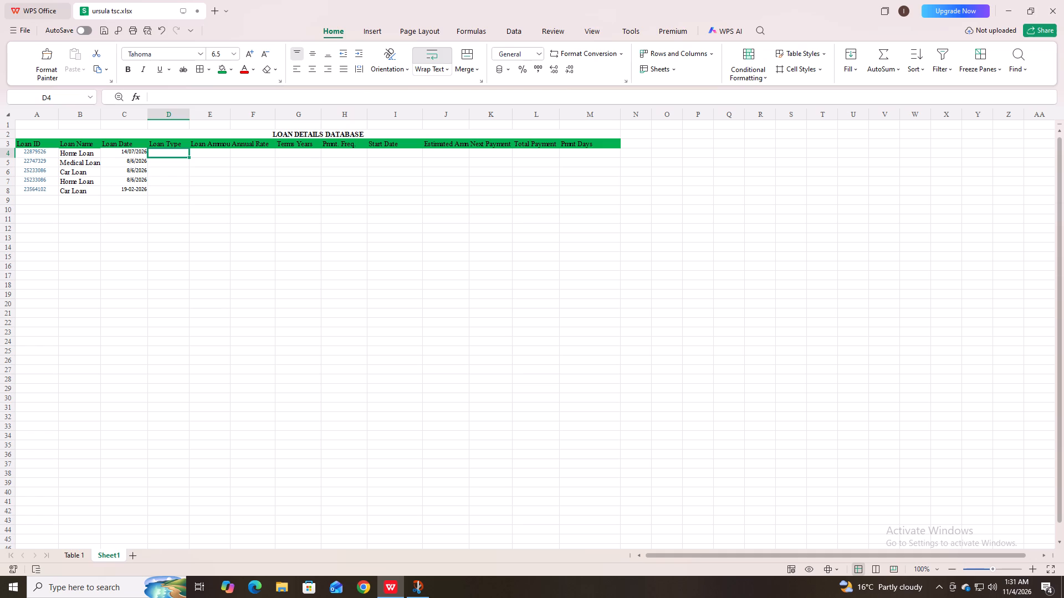
key("l")
type("an")
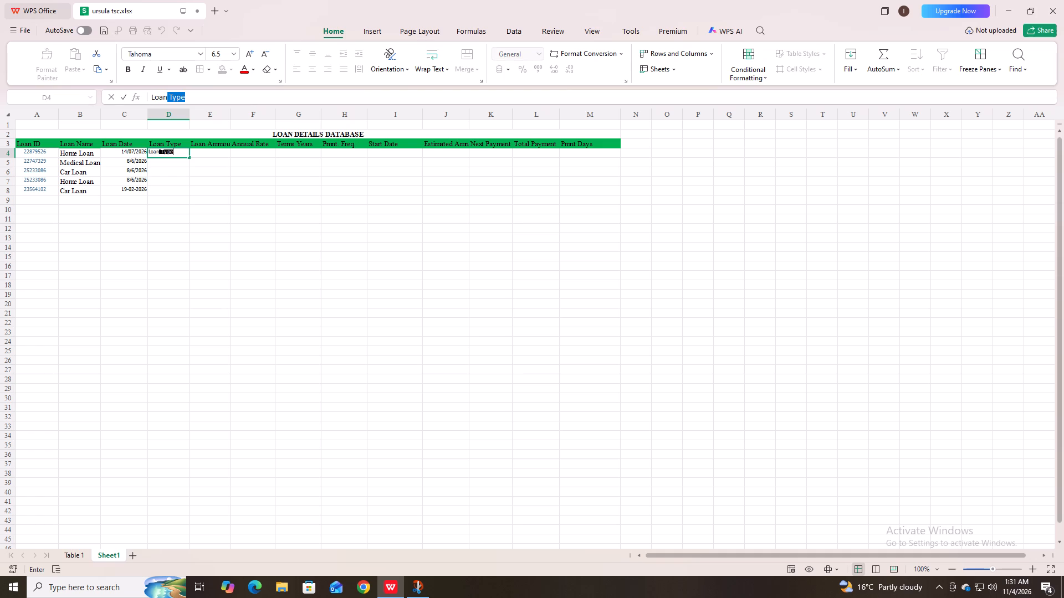
key("space")
type("take")
key("n")
key("Return")
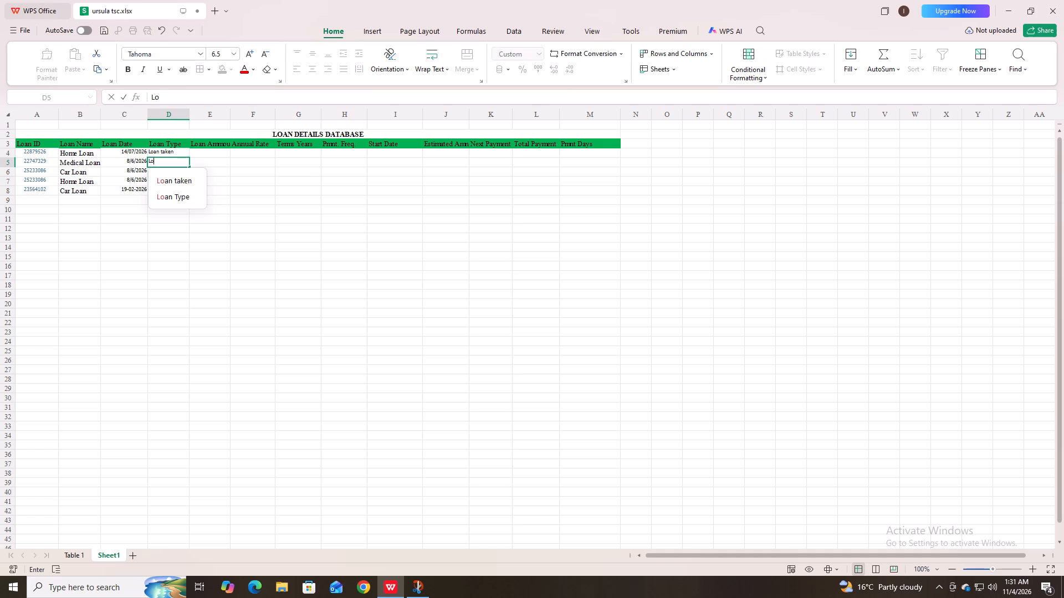
Enter "Loan Out" as the Loan Type of the Medical Loan in cell D5.
key("a")
type("n")
key("space")
key("o")
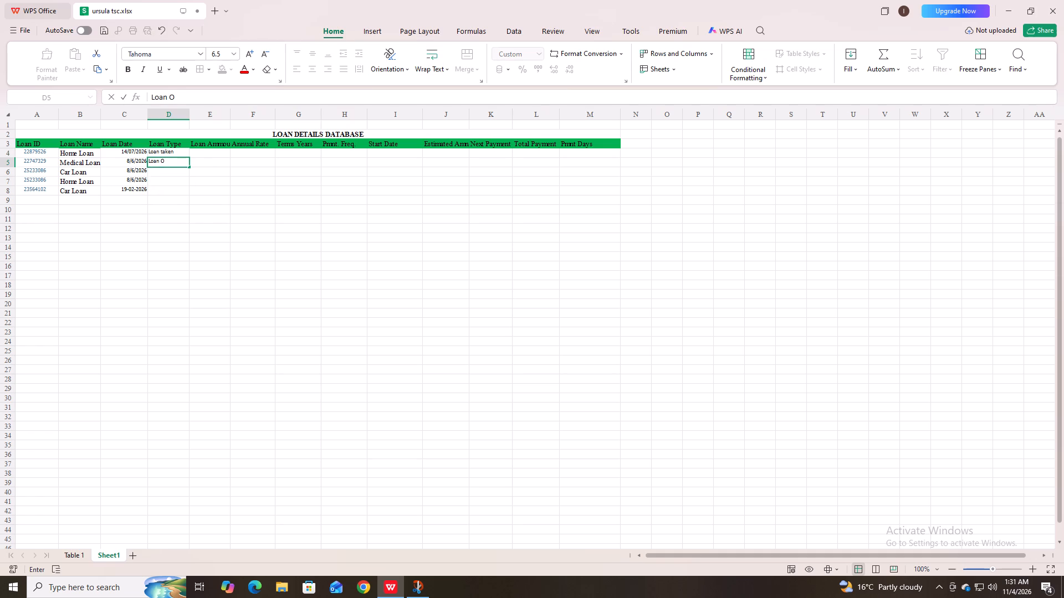
key("t")
key("Return")
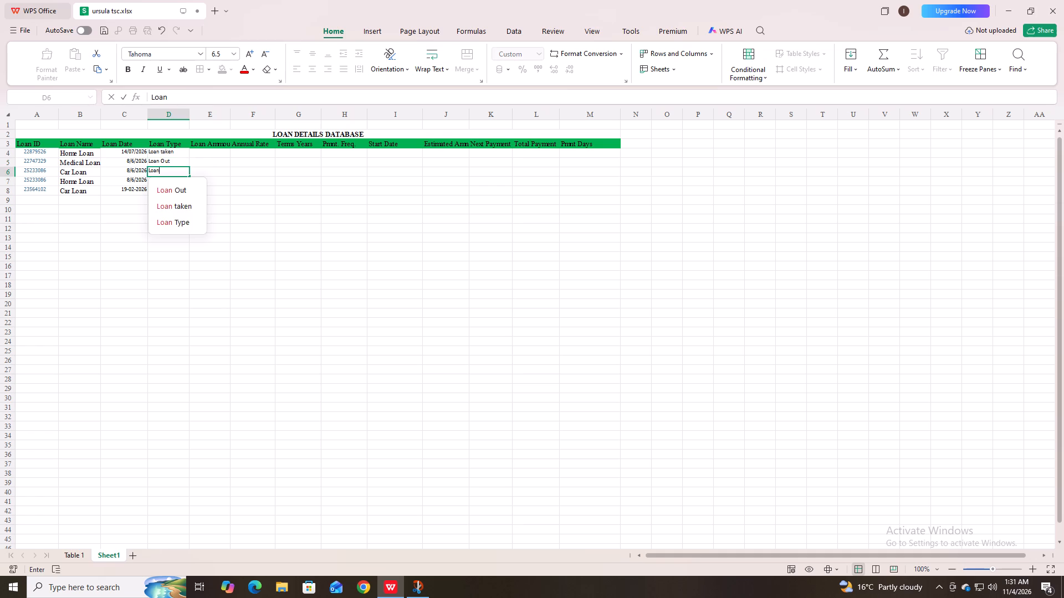
Fill in the remaining Loan Types: "Loan taken" in cells D6 and D7, and "Loan Out" in cell D8.
left_click(172, 203)
left_click(165, 182)
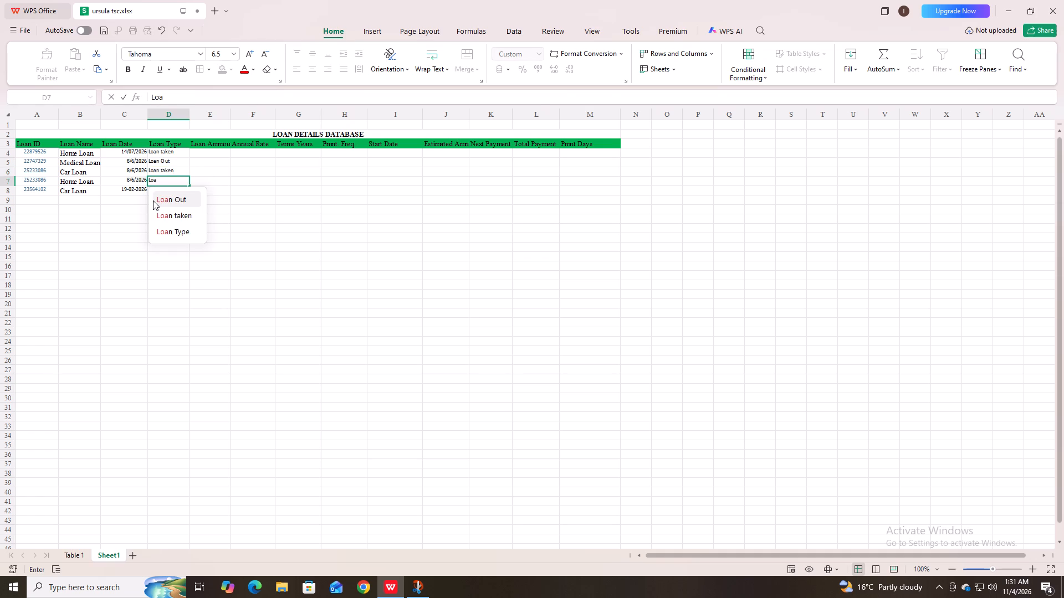
left_click(166, 213)
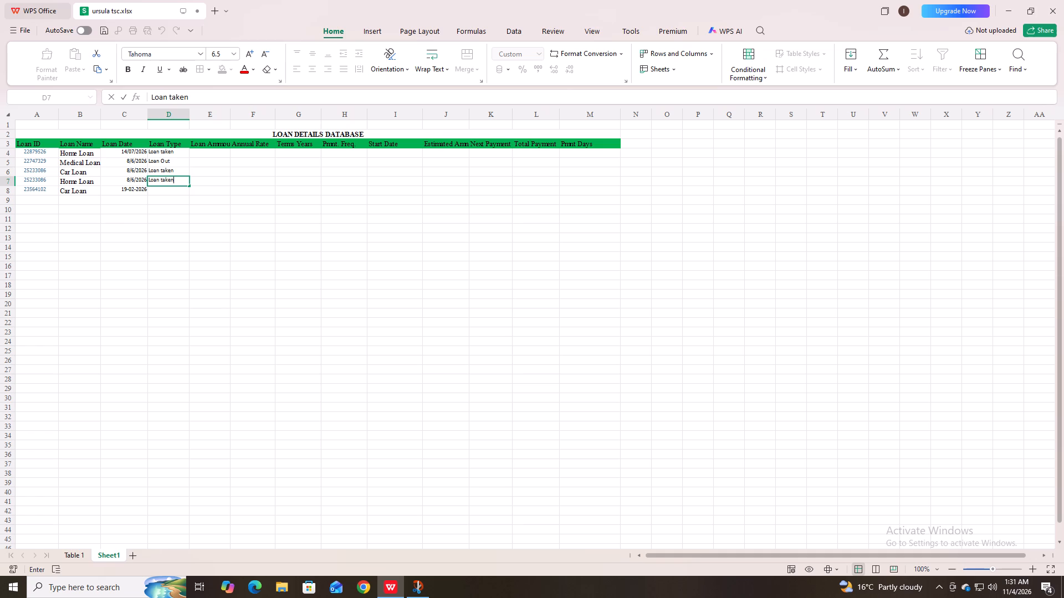
left_click(181, 192)
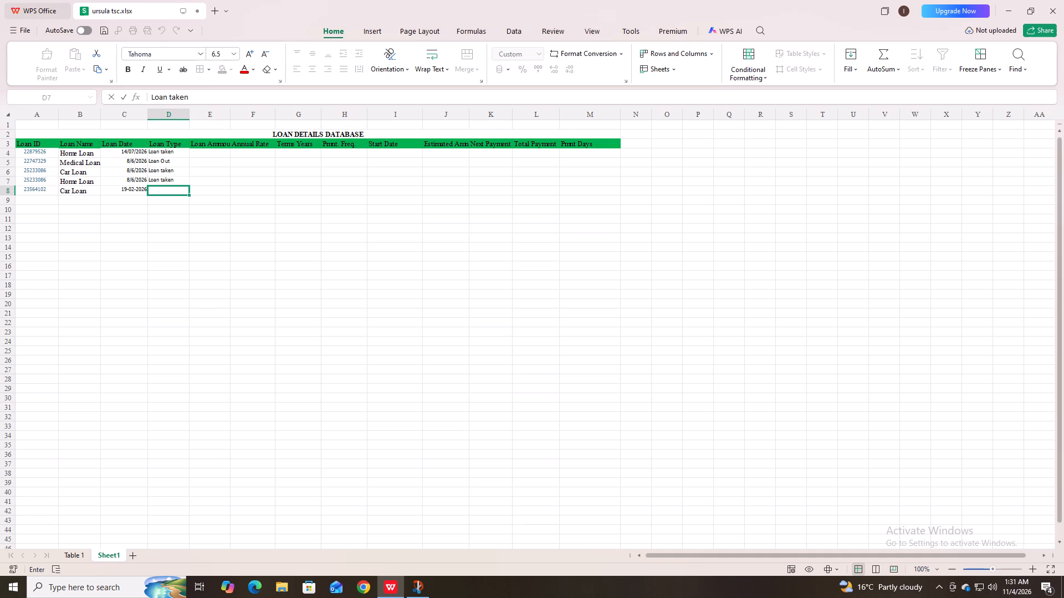
key("l")
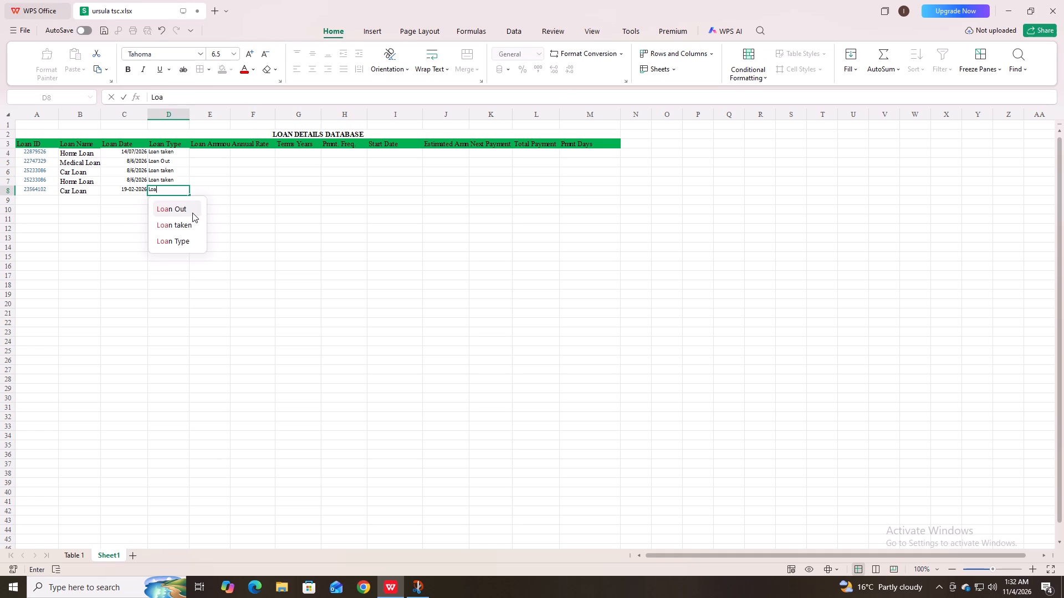
left_click(192, 213)
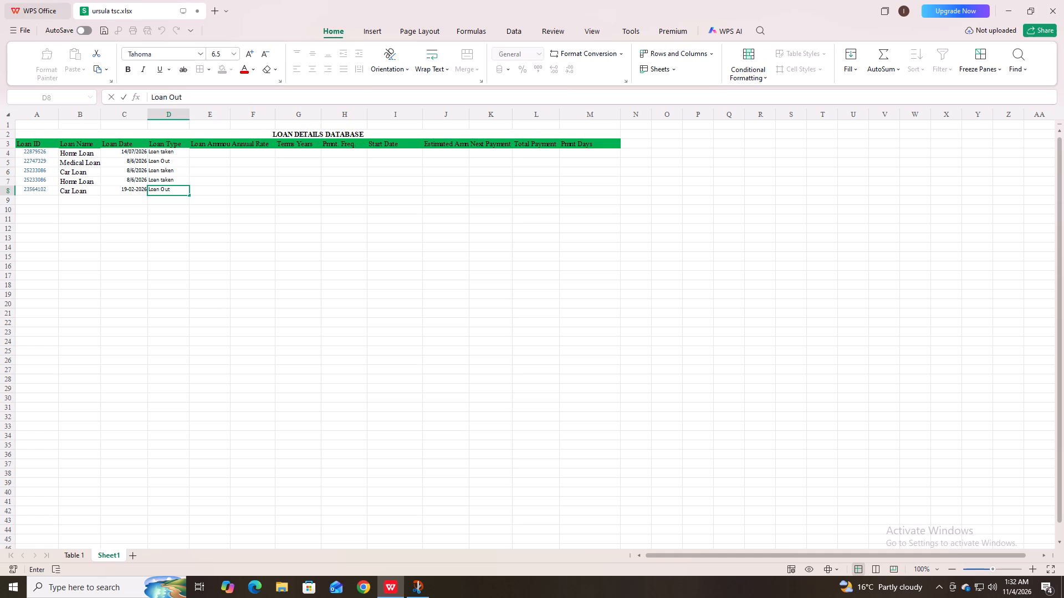
Enter 250,000 as the loan amount of the first Home Loan in cell E4.
left_click(218, 151)
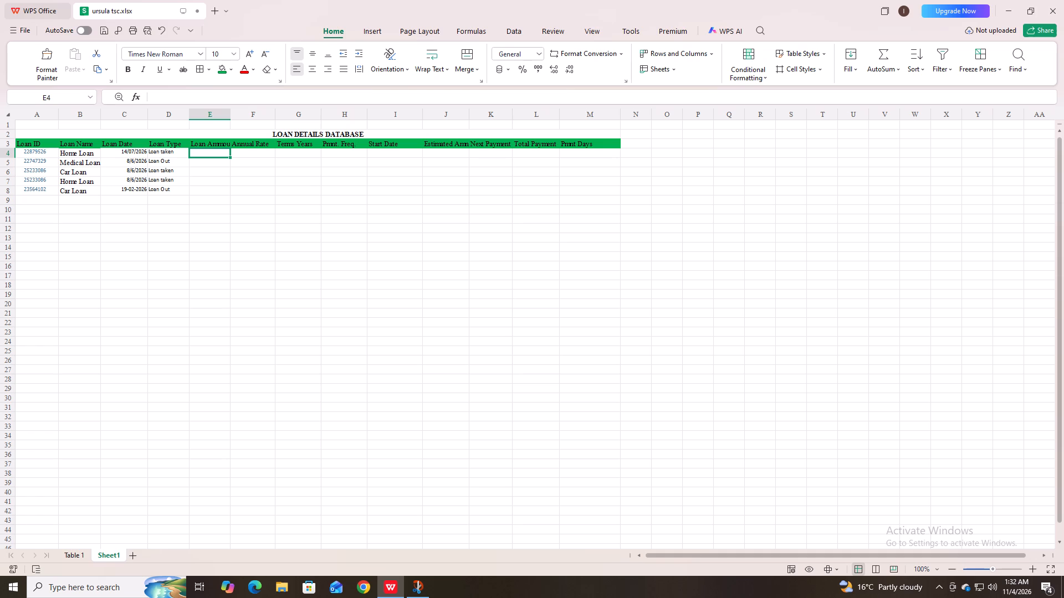
key("2")
key("5")
key("0")
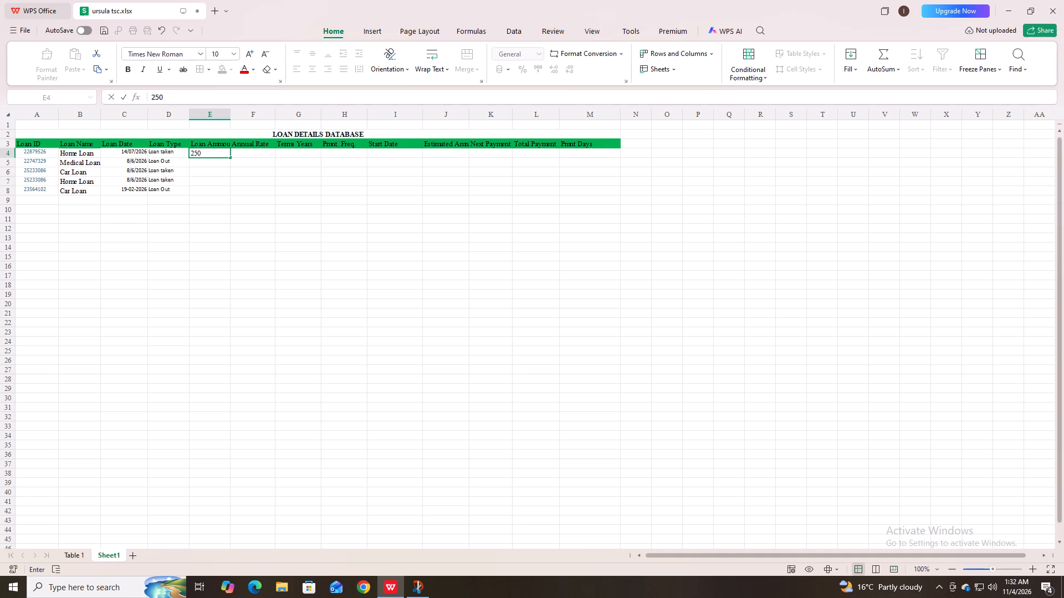
type(",000")
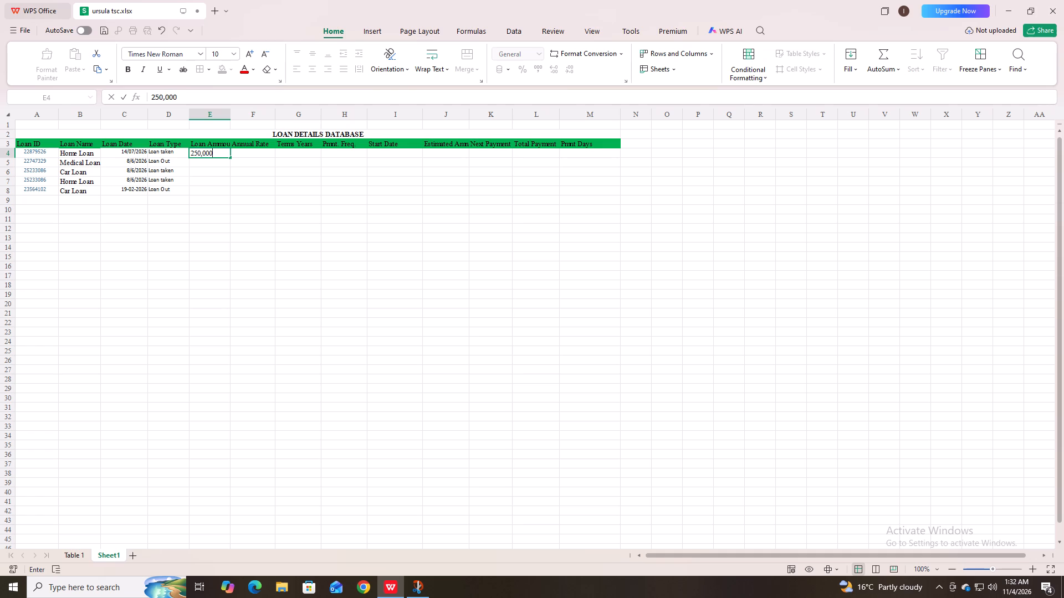